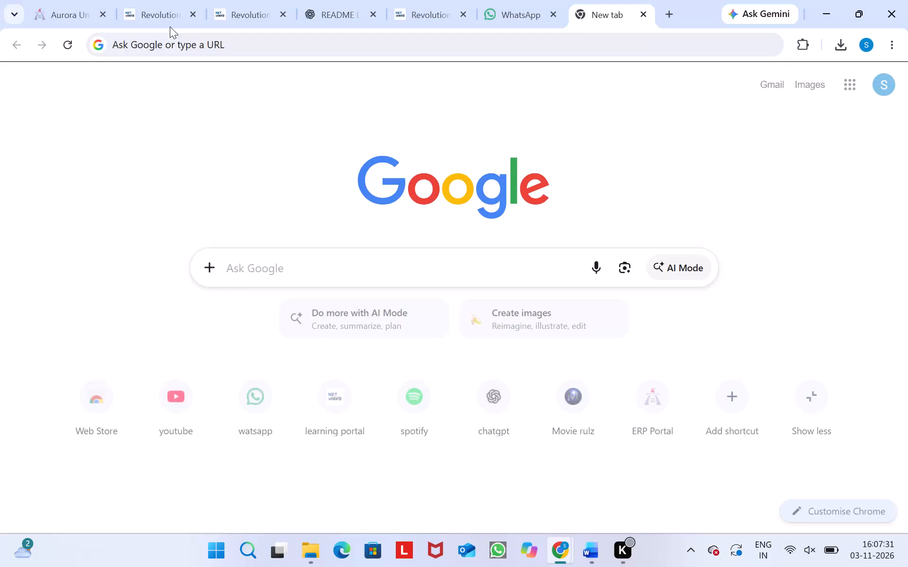
Switch to File Explorer and open the Word document "lab report 7" from the Downloads folder.
left_click(146, 0)
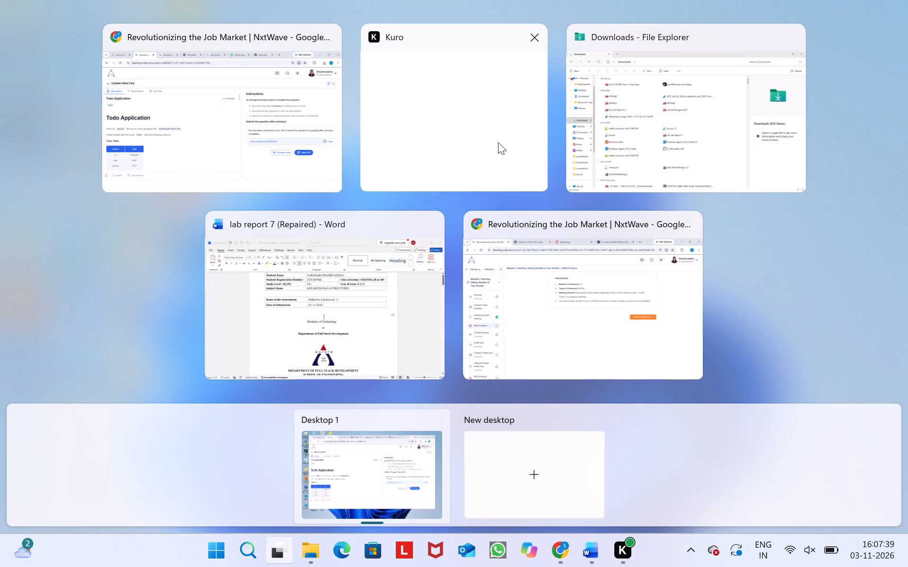
left_click(631, 142)
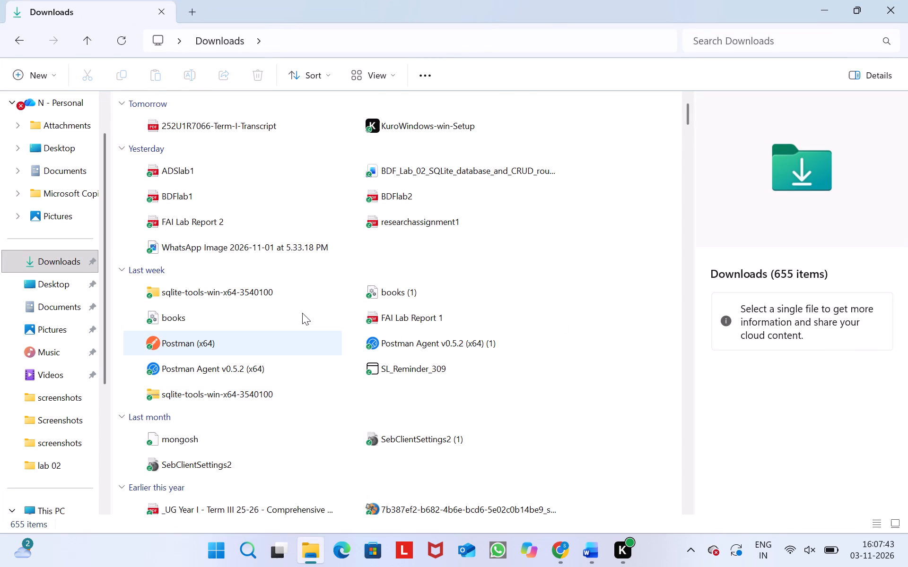
scroll(302, 313, "down", 4)
scroll(302, 313, "up", 4)
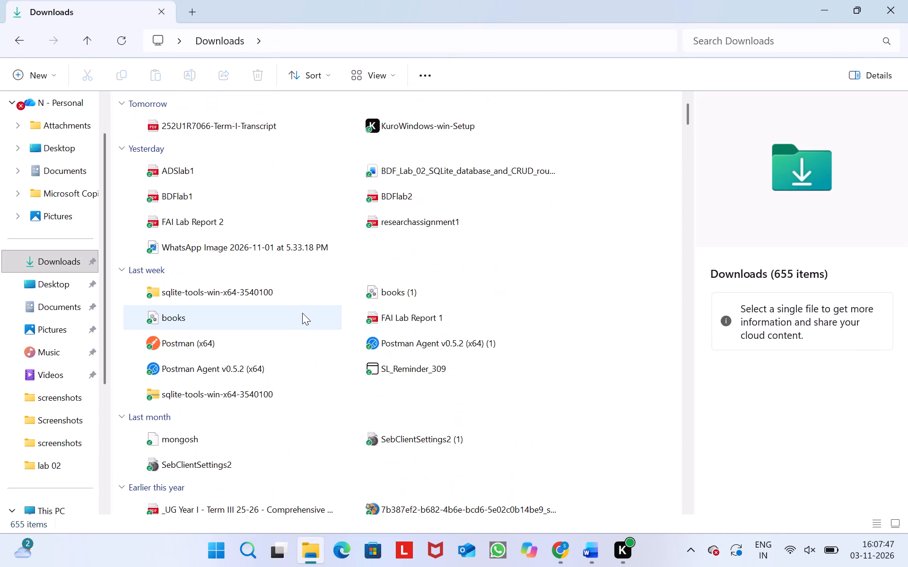
scroll(302, 313, "down", 7)
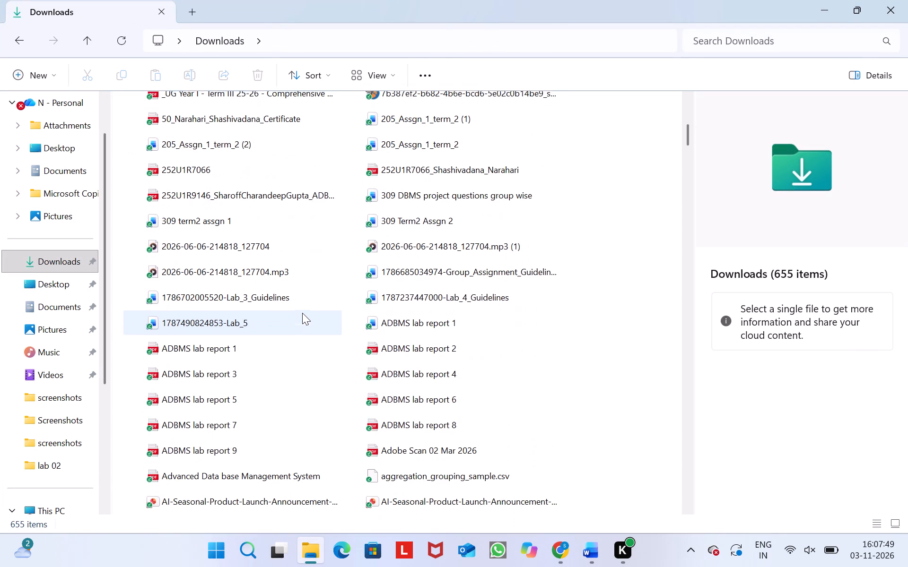
scroll(302, 313, "down", 6)
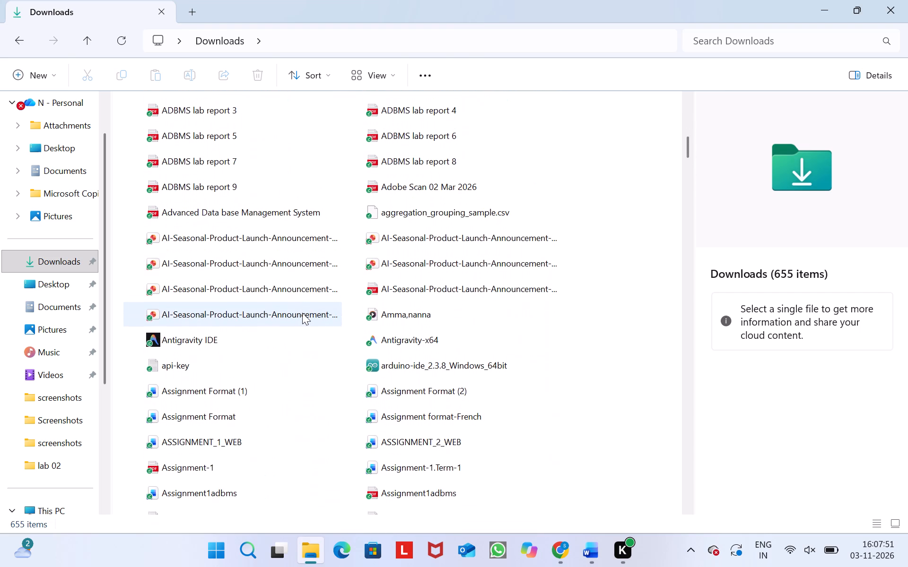
scroll(302, 313, "down", 4)
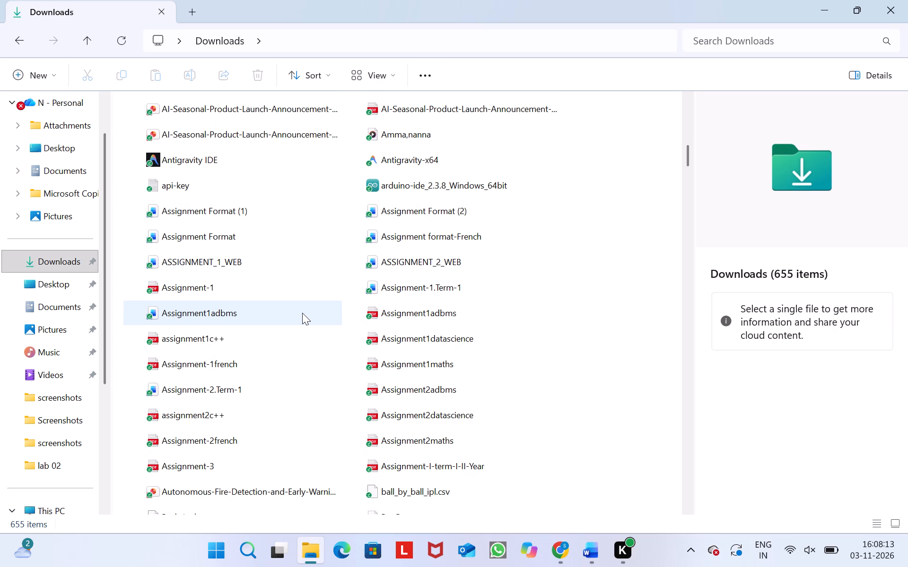
scroll(302, 313, "down", 5)
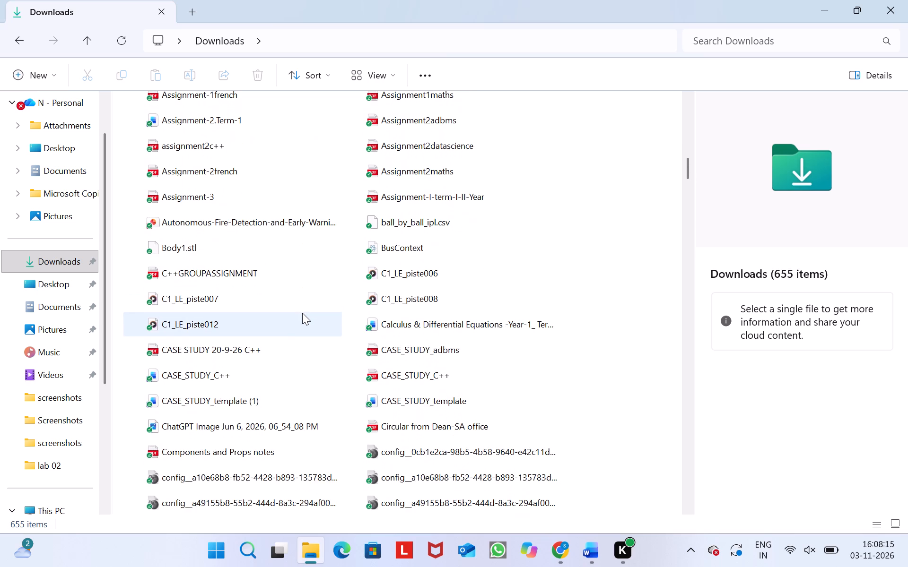
scroll(302, 313, "down", 5)
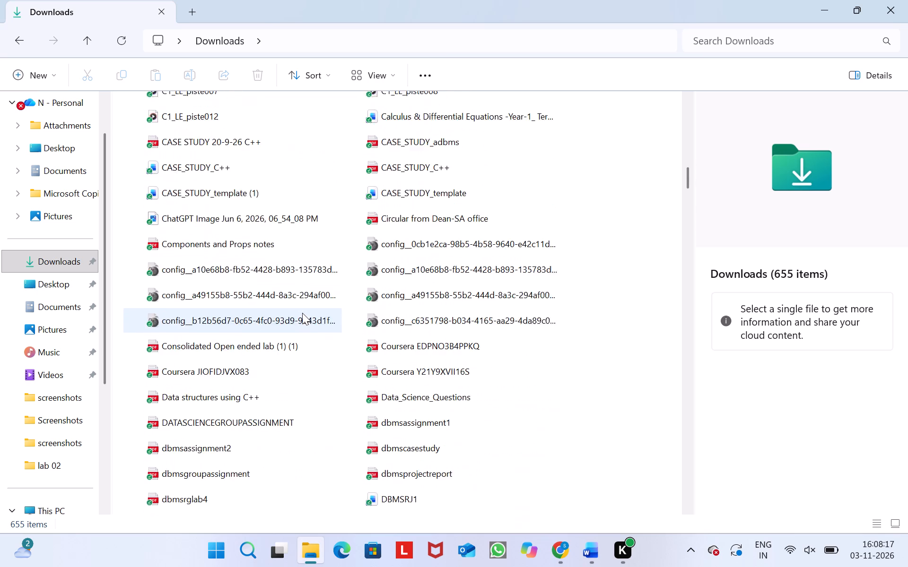
scroll(302, 313, "down", 6)
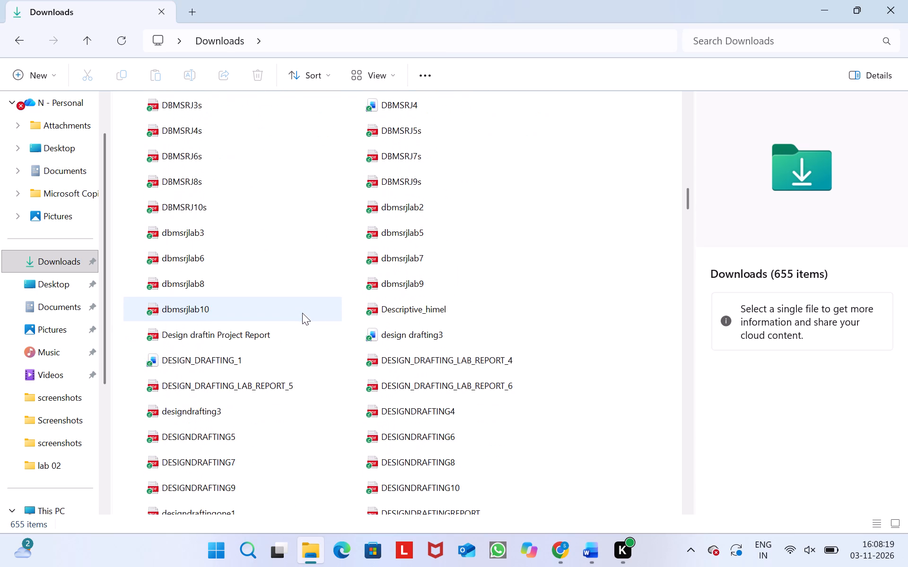
scroll(302, 313, "down", 12)
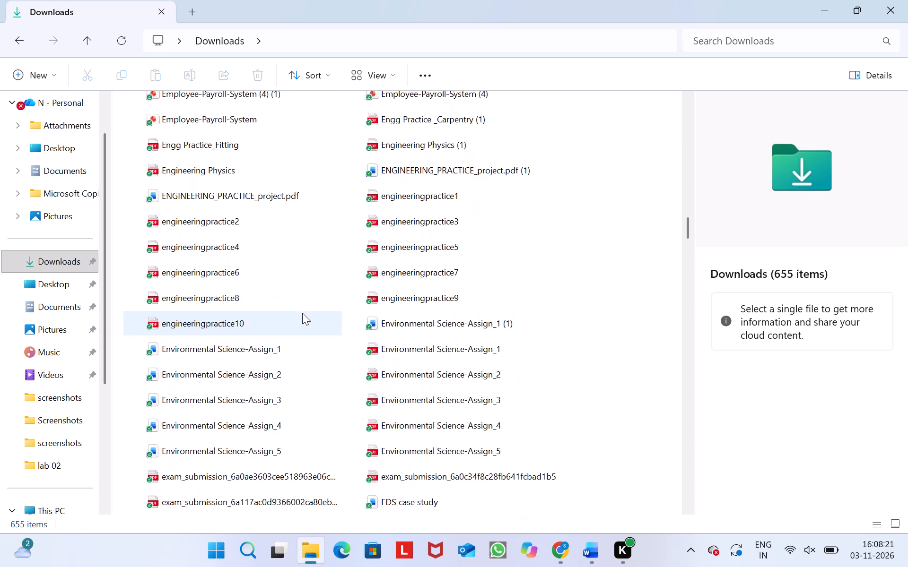
scroll(302, 313, "down", 5)
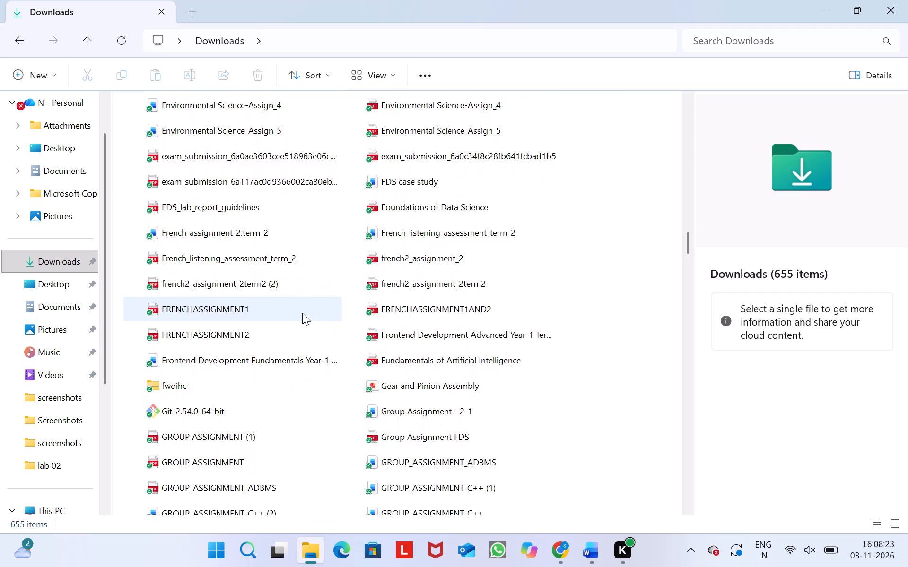
scroll(302, 313, "down", 7)
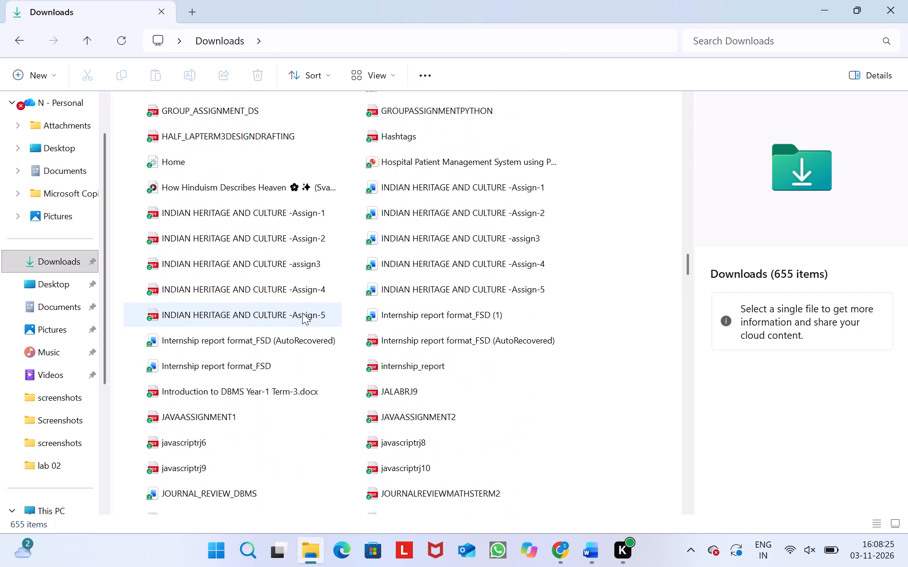
scroll(302, 313, "down", 7)
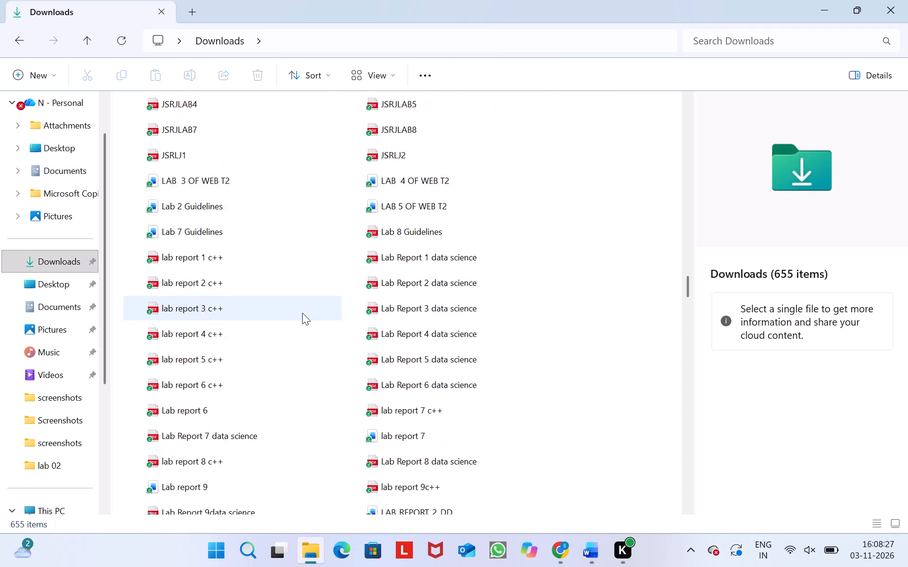
scroll(302, 313, "down", 3)
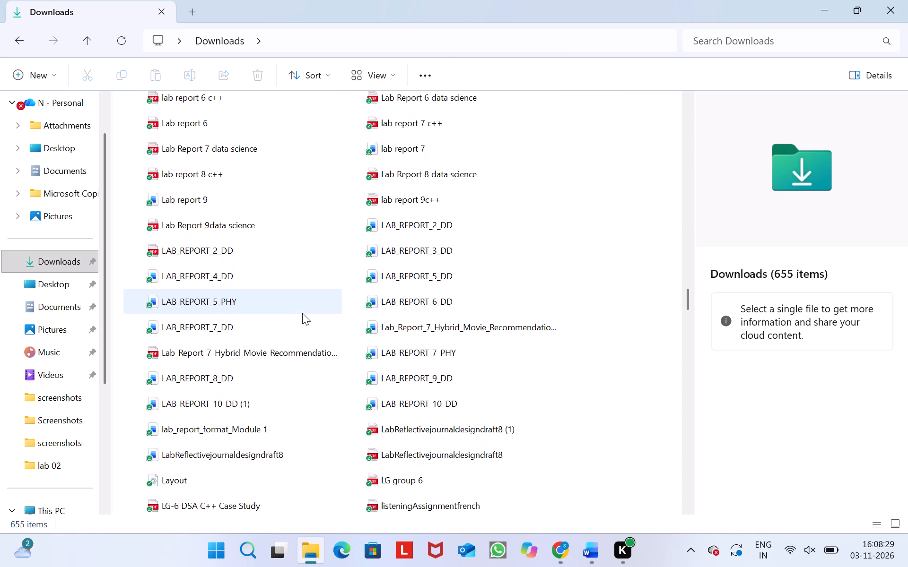
scroll(302, 313, "down", 1)
double_click(411, 155)
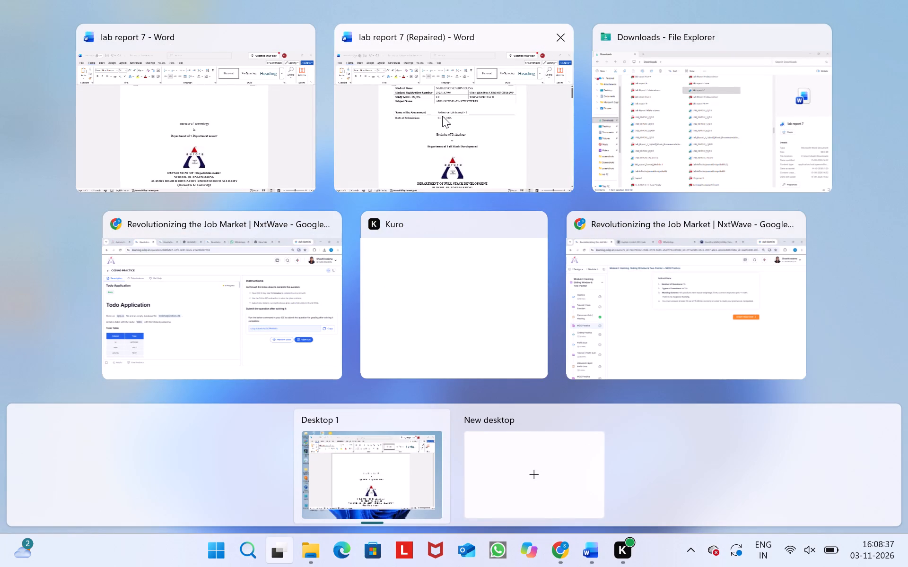
Copy the student details and assessment tables from "lab report 7 (Repaired)" and paste them at the top of "lab report 7".
left_click(442, 116)
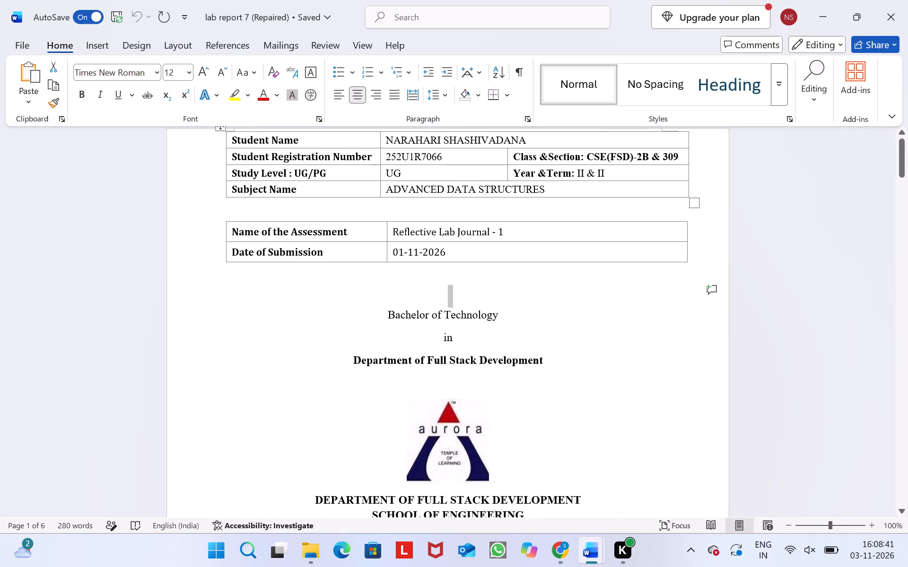
left_click_drag(235, 134, 702, 260)
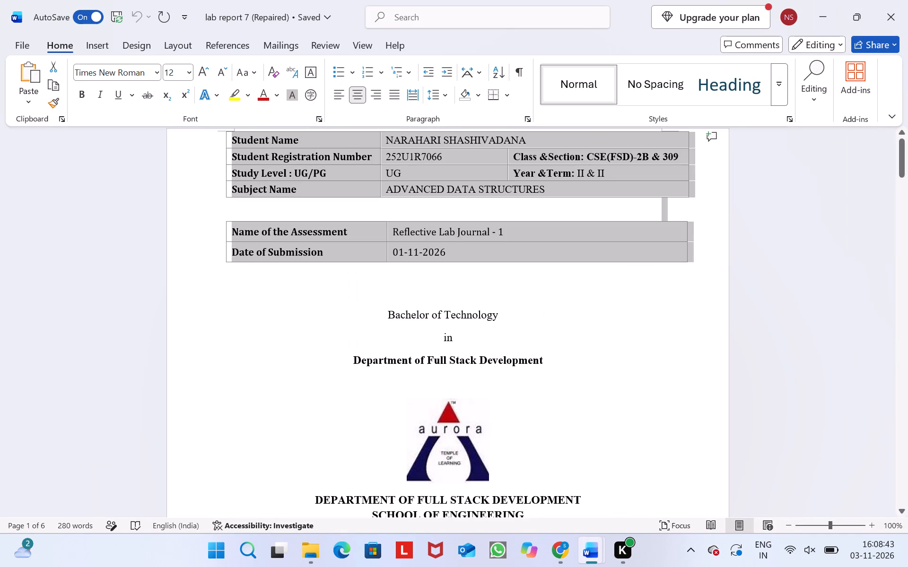
left_click_drag(702, 260, 704, 258)
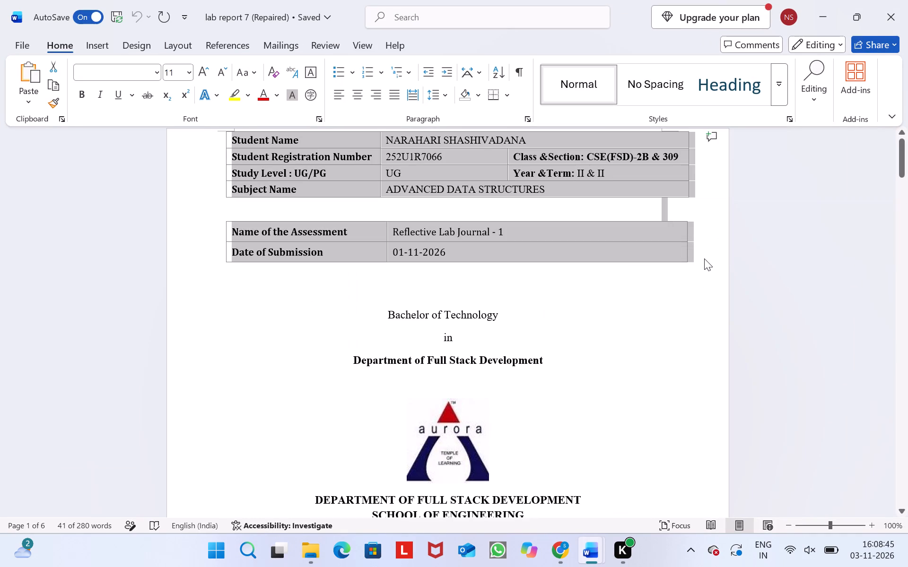
key("ctrl+c")
left_click(704, 258)
left_click(470, 101)
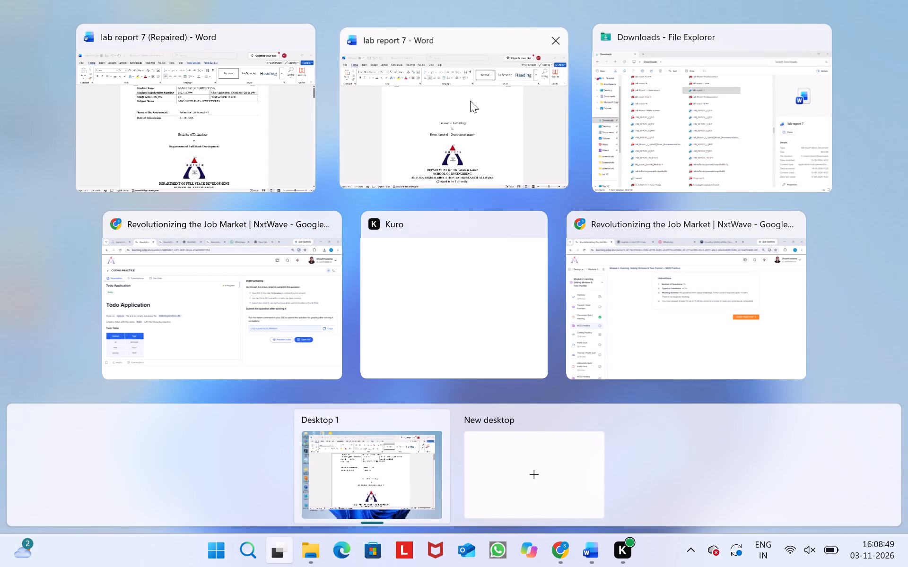
key("BackSpace")
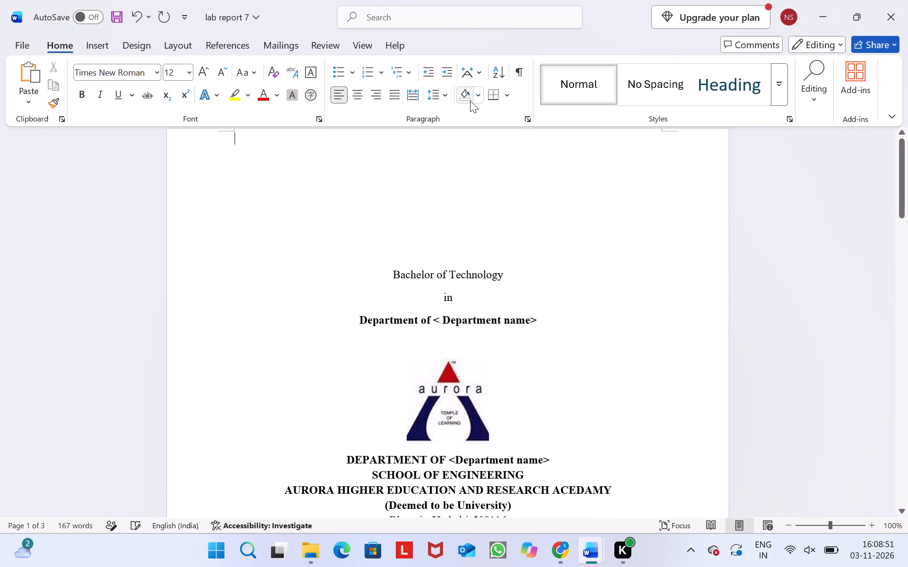
key("ctrl+v")
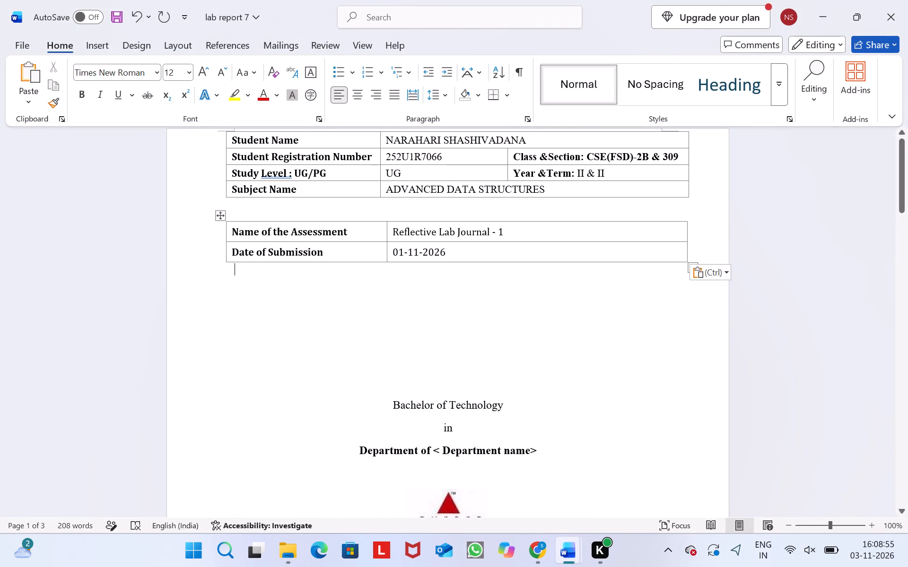
Delete the extra blank lines between the pasted tables and the "Bachelor of Technology" line.
left_click(394, 405)
key("BackSpace")
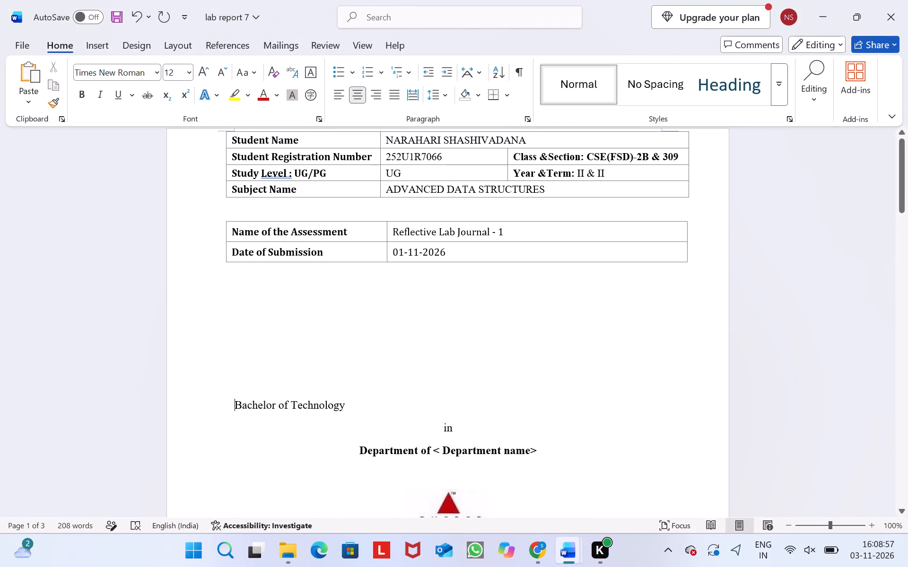
key("BackSpace")
key("BackSpace")
key("BackSpace")
key("BackSpace")
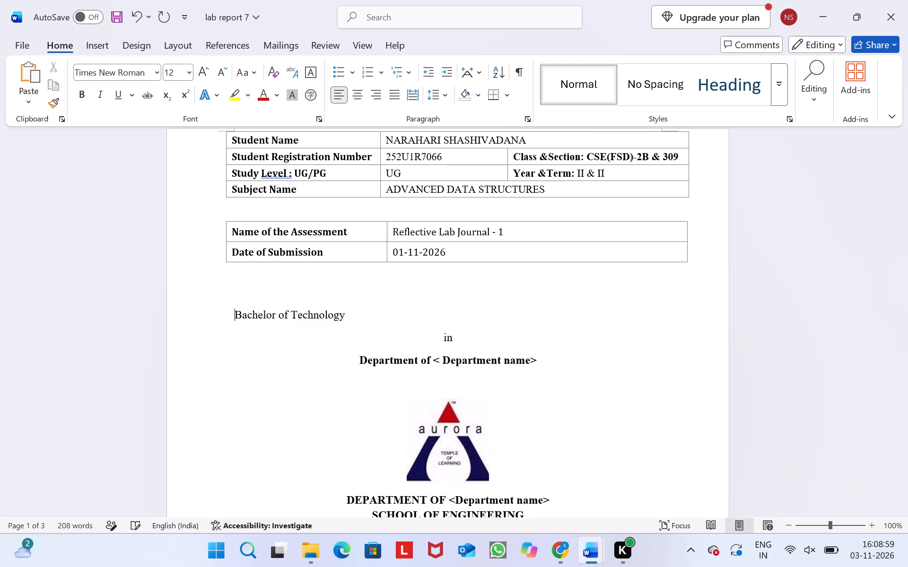
Shift the "Bachelor of Technology" line to the centre of the page with leading spaces.
key("space")
key("space")
key("space")
key("space")
key("space")
key("space")
key("space")
key("space")
key("space")
key("space")
key("space")
key("space")
key("space")
key("space")
key("space")
key("space")
key("space")
key("space")
key("space")
key("space")
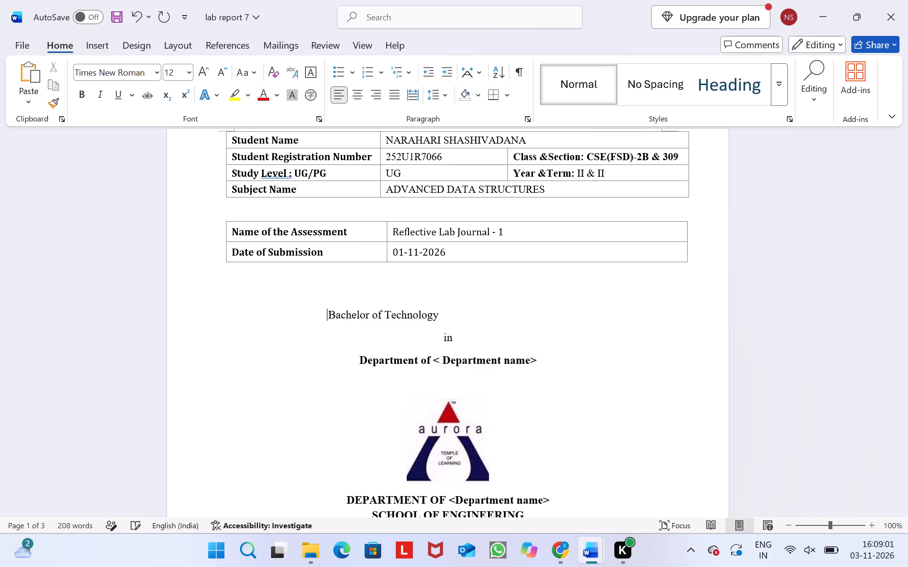
key("space")
key("space")
key("space")
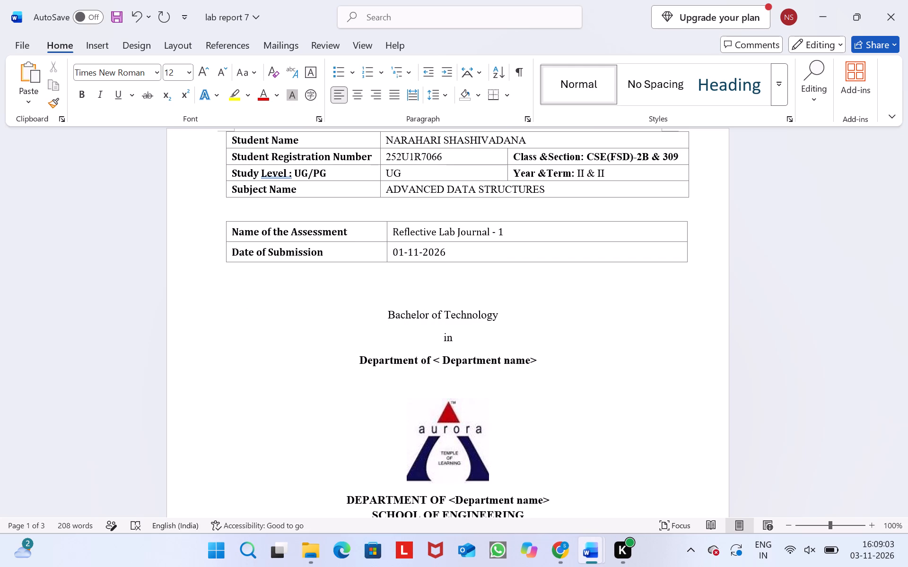
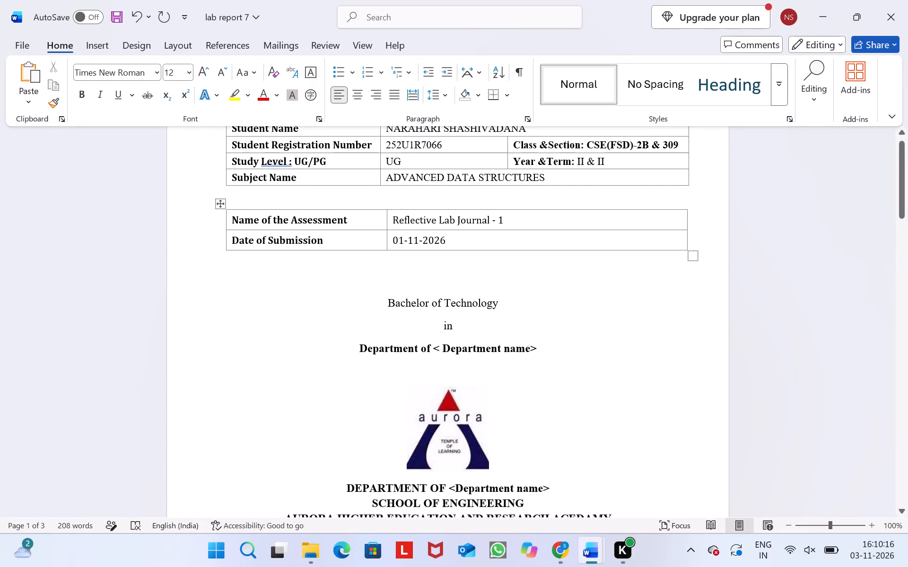
Change the assessment name in the second table to "Reflective Lab Journal - 3".
left_click(517, 222)
key("BackSpace")
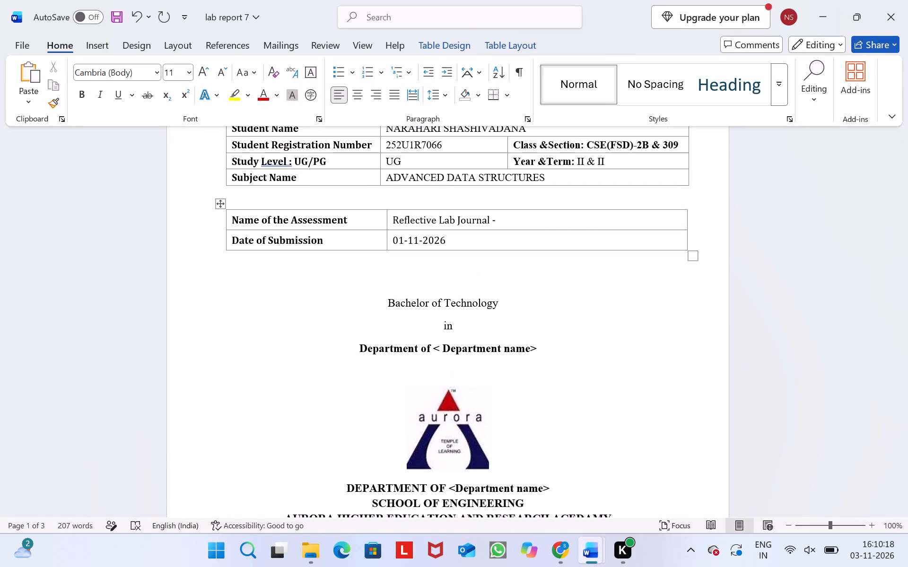
key("3")
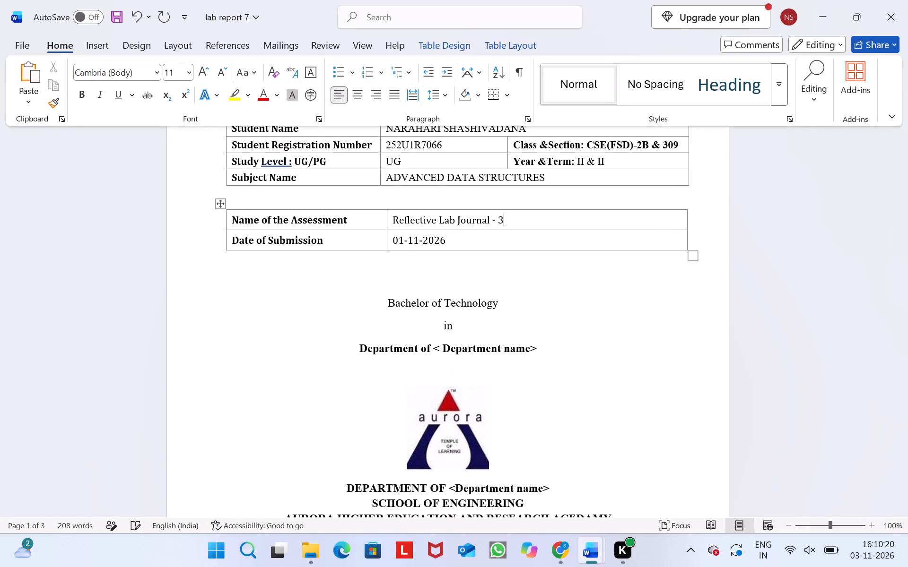
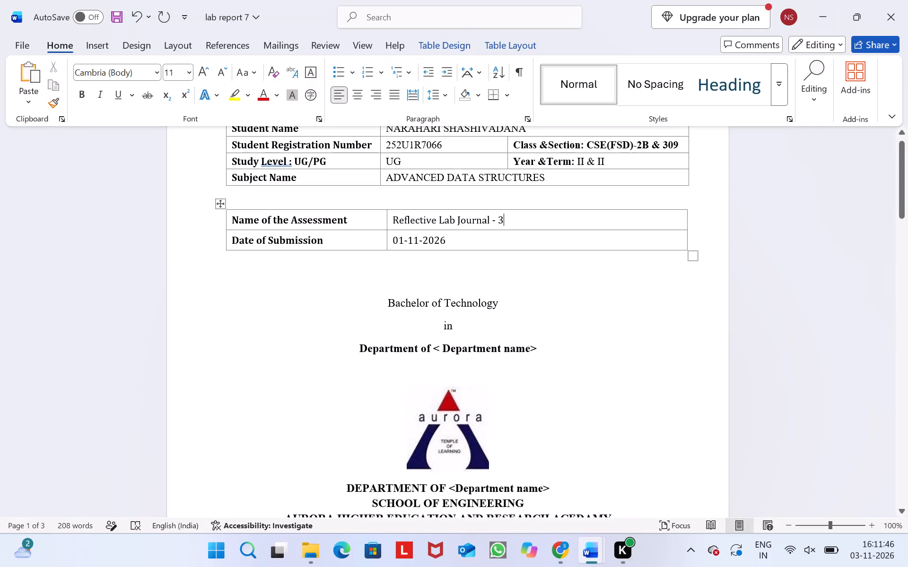
Change the date of submission in the second cover-page table to 03-11-2026.
left_click(402, 243)
key("BackSpace")
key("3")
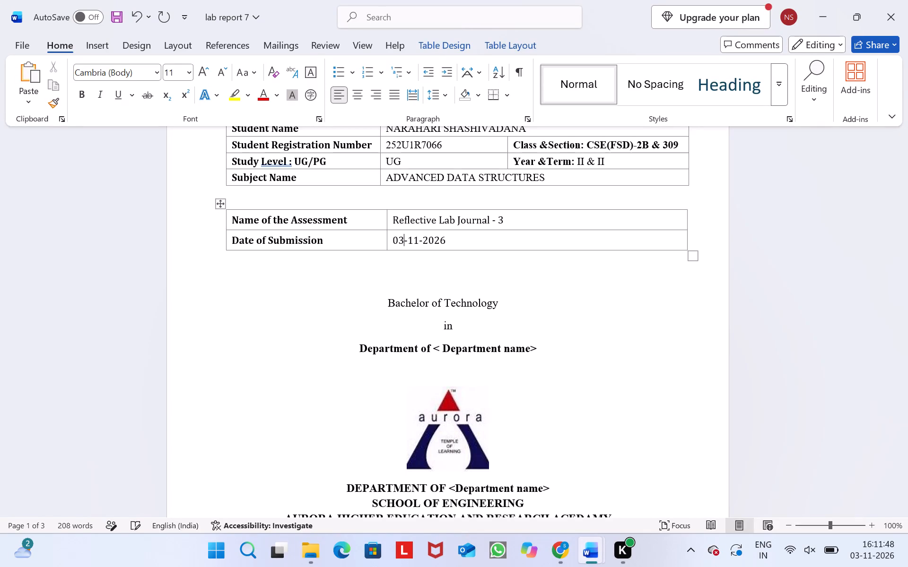
Replace the <Name of the student> placeholder in the certificate paragraph with the student's name, followed by a space.
scroll(434, 387, "down", 3)
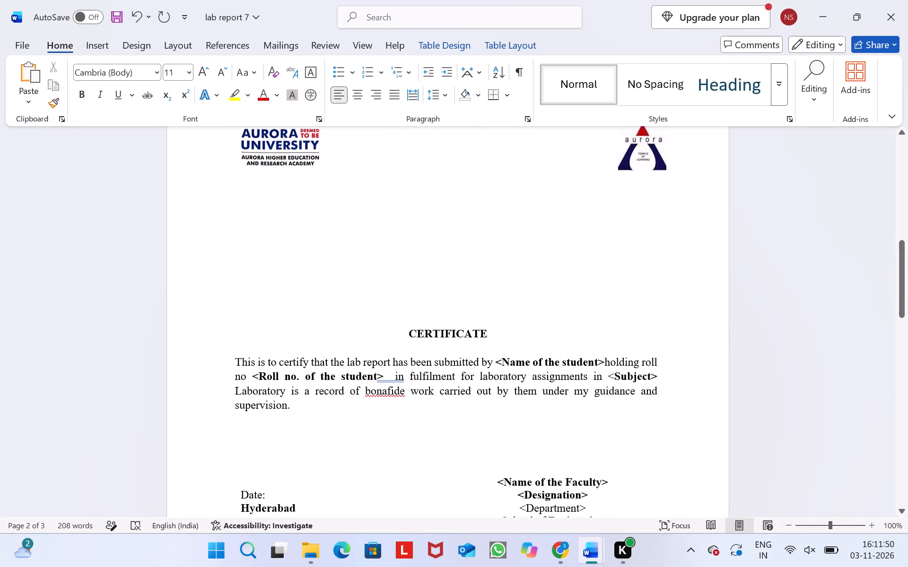
scroll(434, 387, "down", 1)
scroll(506, 220, "down", 1)
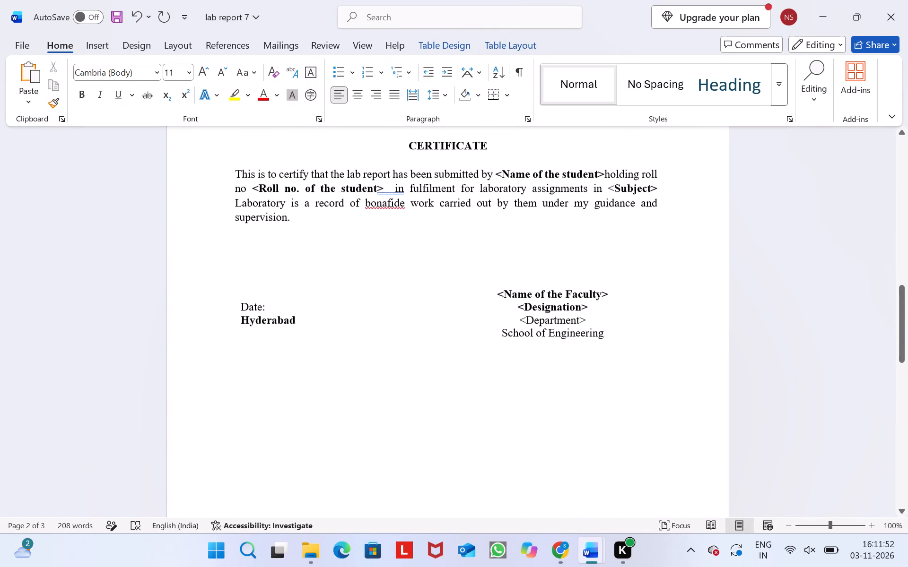
scroll(506, 220, "down", 3)
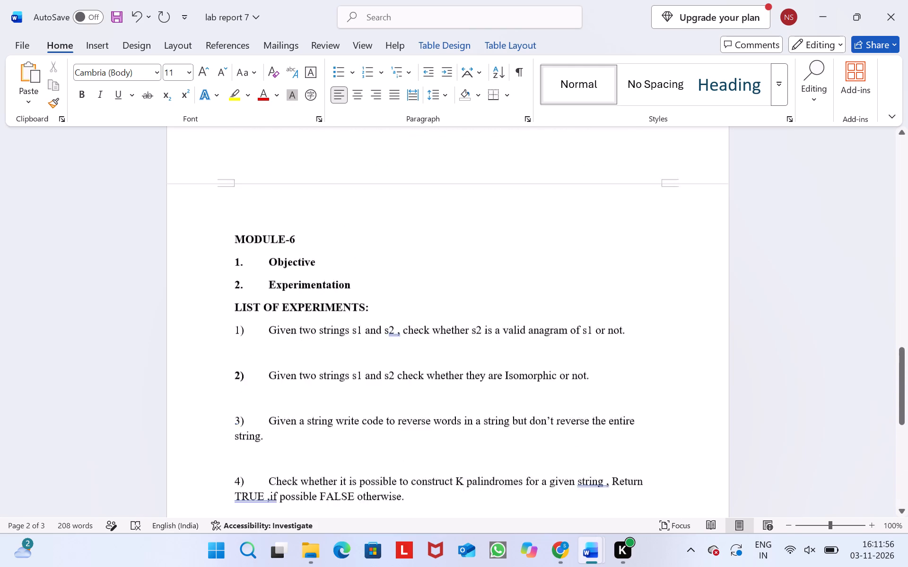
scroll(506, 220, "up", 1)
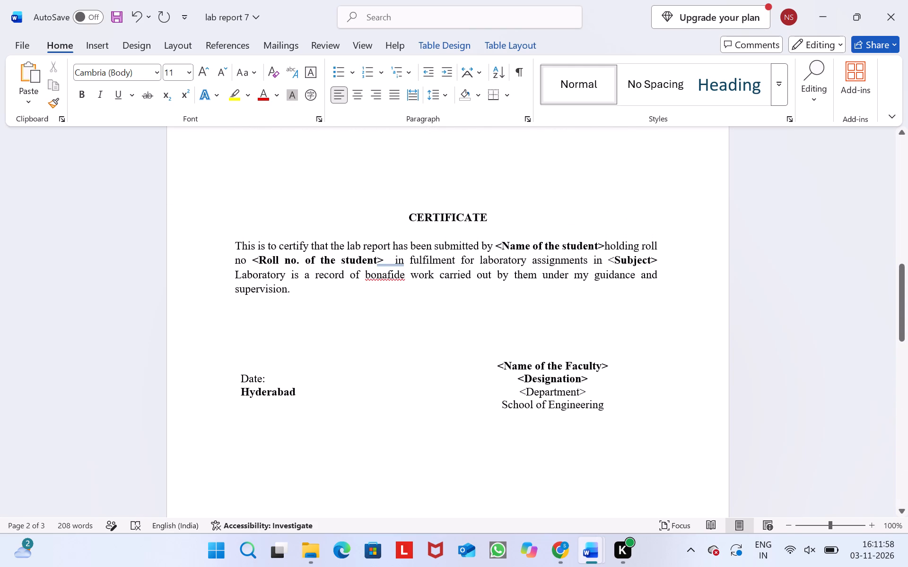
left_click_drag(498, 249, 593, 244)
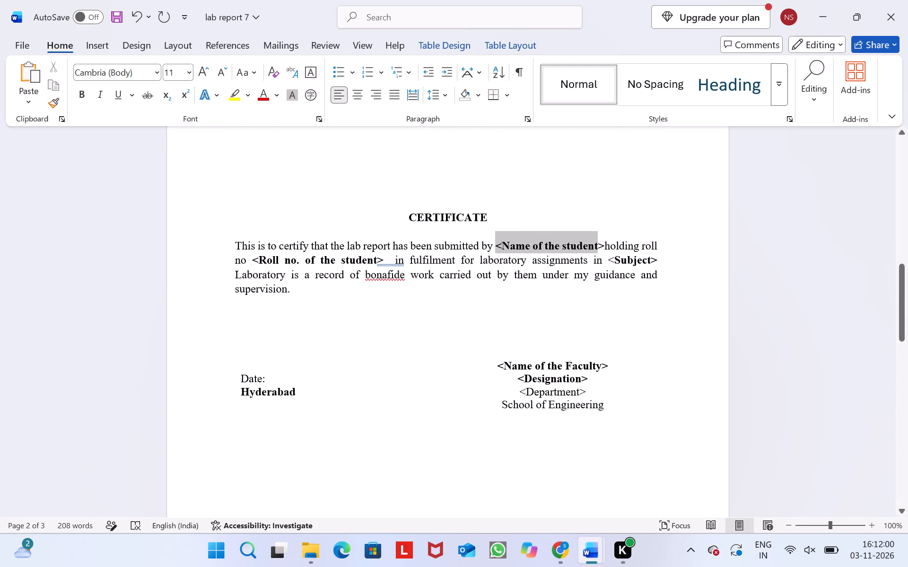
left_click_drag(593, 244, 602, 244)
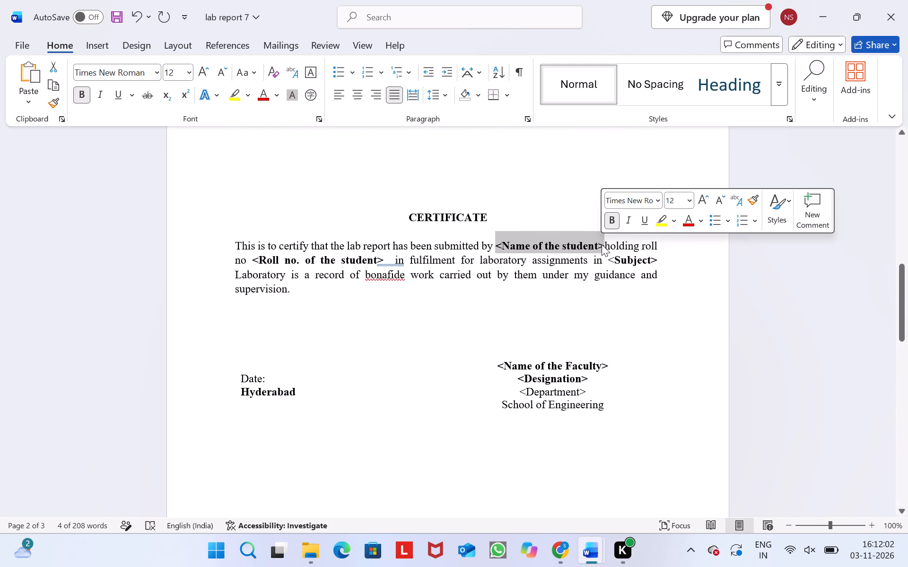
key("BackSpace")
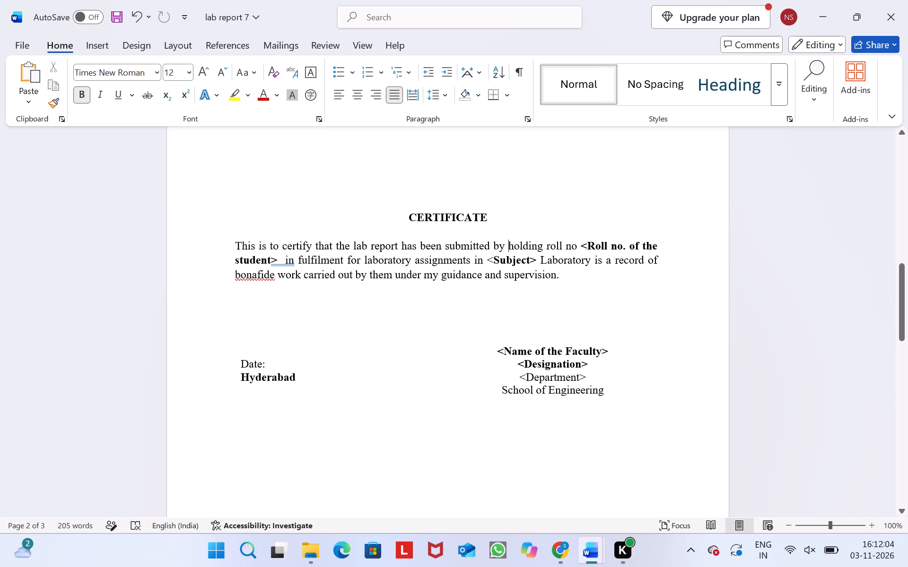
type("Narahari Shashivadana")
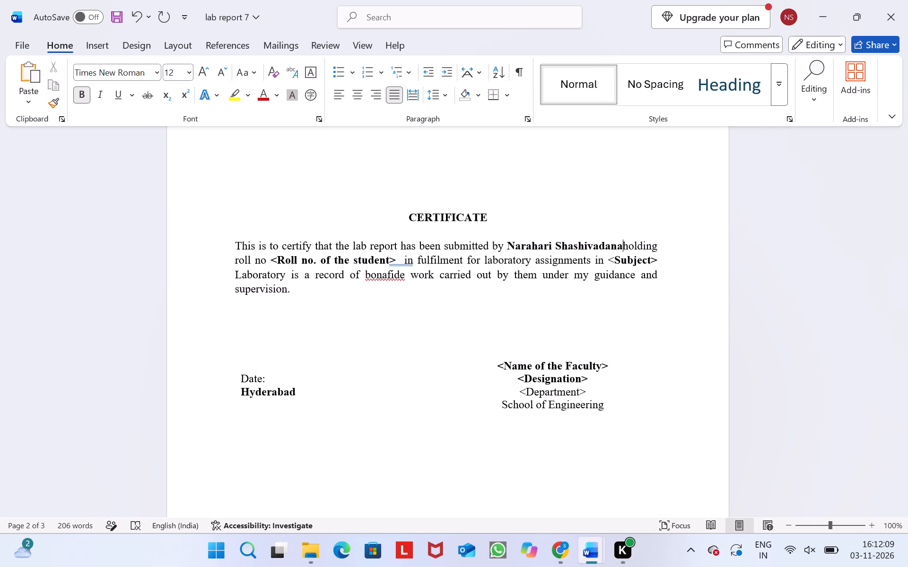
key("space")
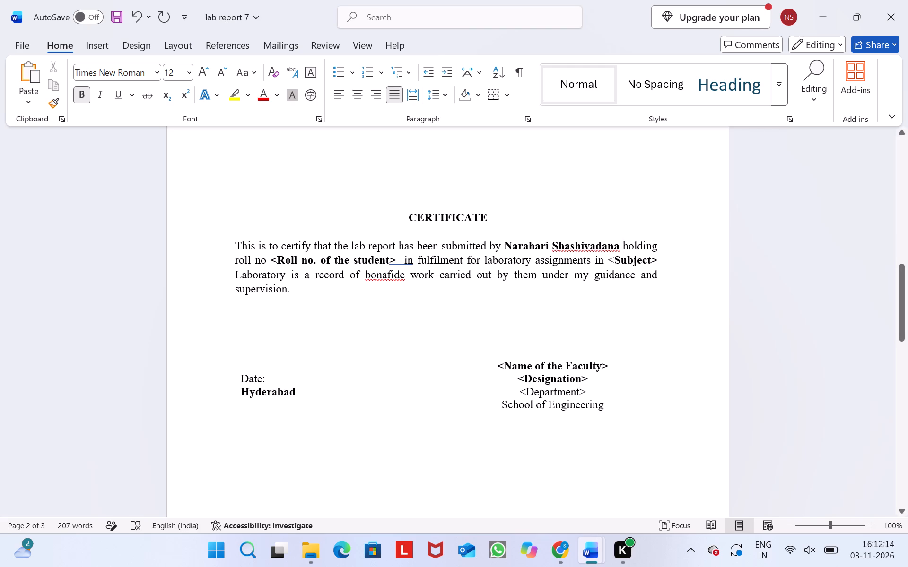
Replace the <Roll no. of the student> placeholder in the certificate paragraph with the student's roll number, followed by a space.
left_click(396, 260)
left_click_drag(393, 259, 271, 258)
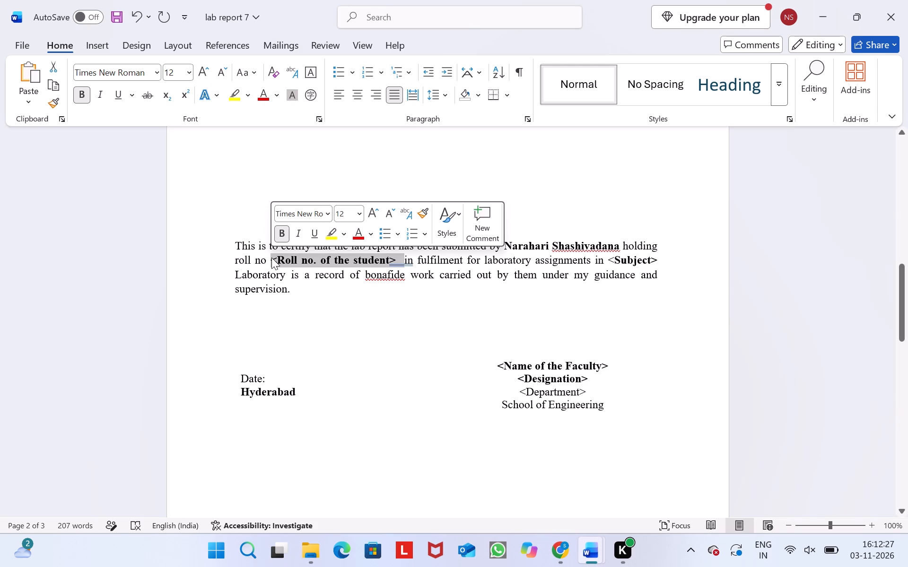
key("BackSpace")
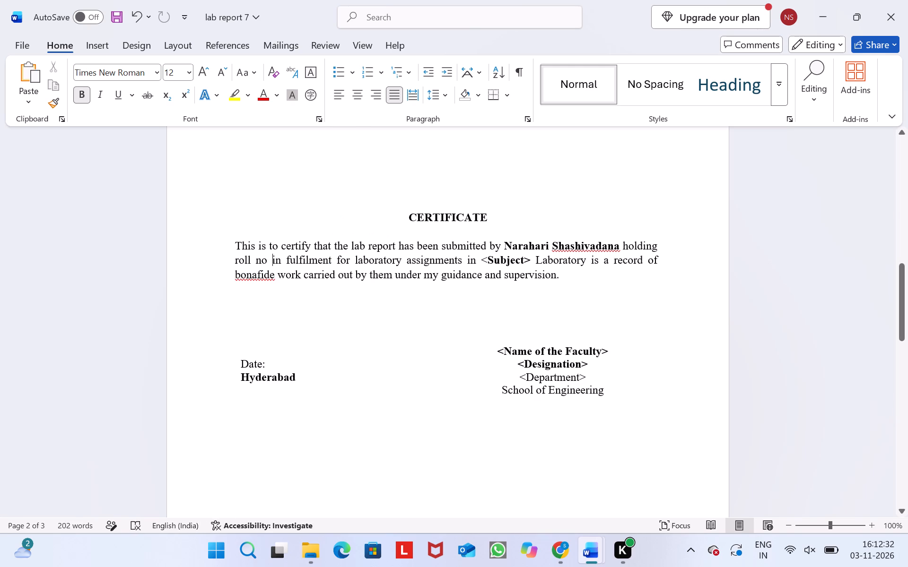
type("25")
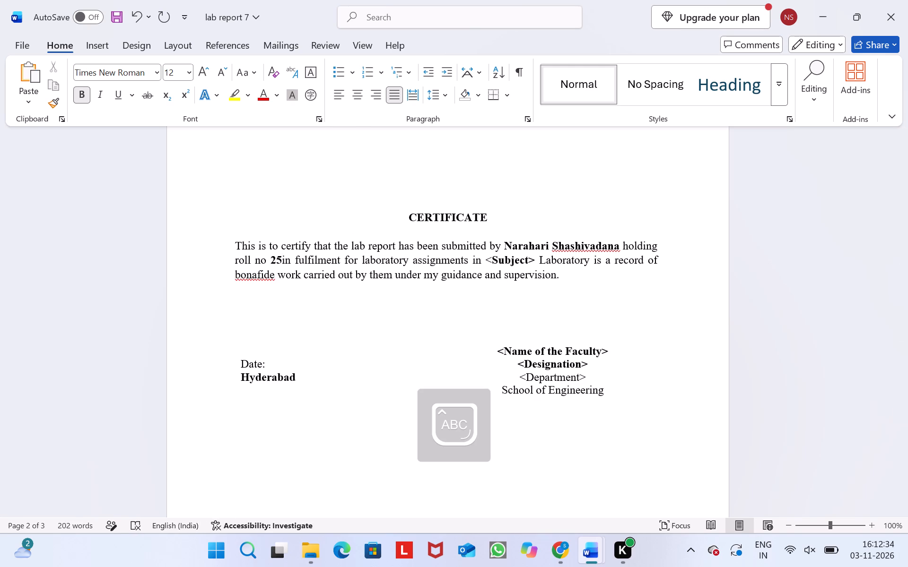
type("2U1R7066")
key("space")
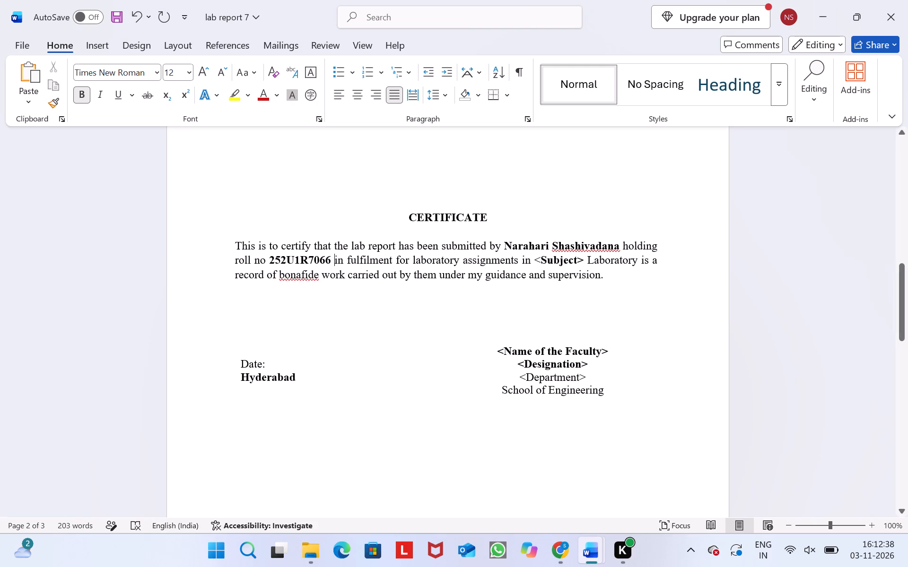
Replace the <Subject> placeholder in the certificate paragraph with "Advanced Data Structures".
left_click_drag(535, 259, 583, 261)
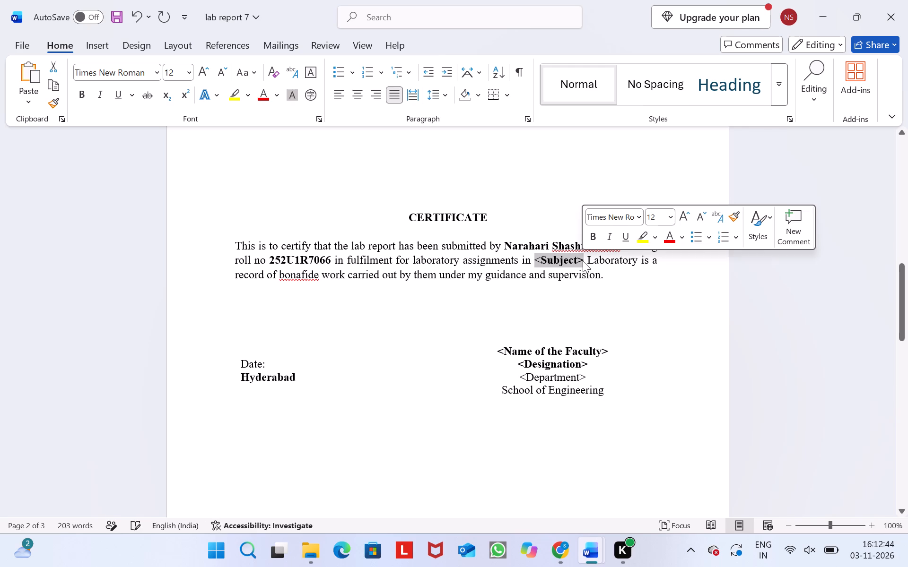
key("BackSpace")
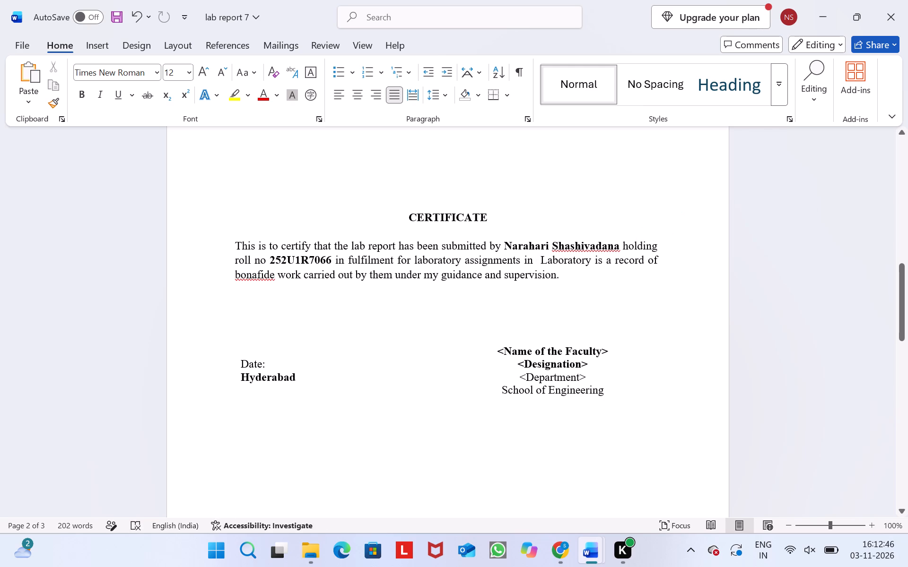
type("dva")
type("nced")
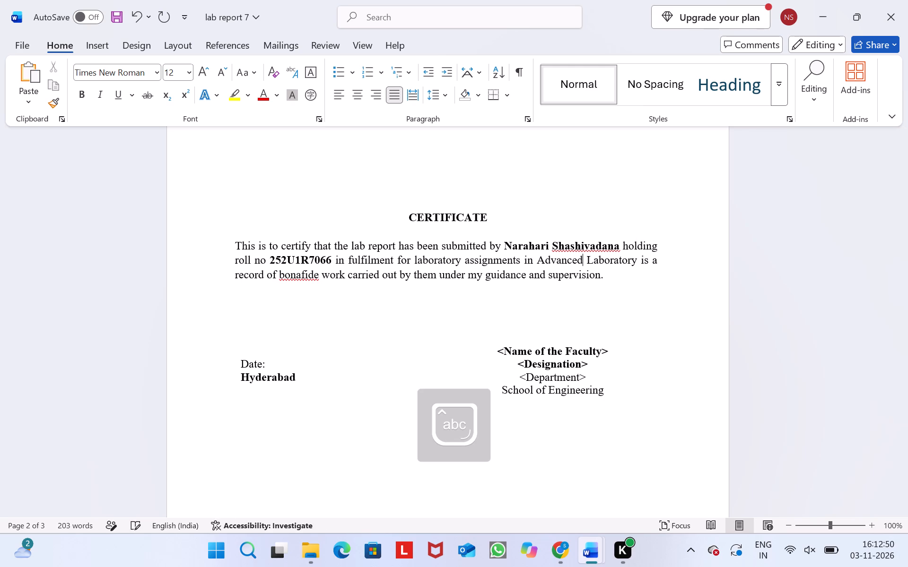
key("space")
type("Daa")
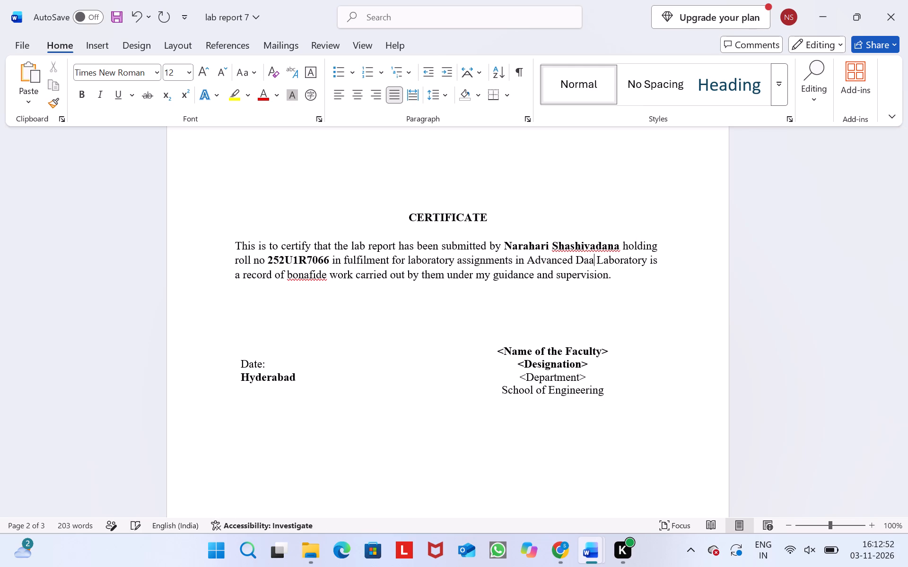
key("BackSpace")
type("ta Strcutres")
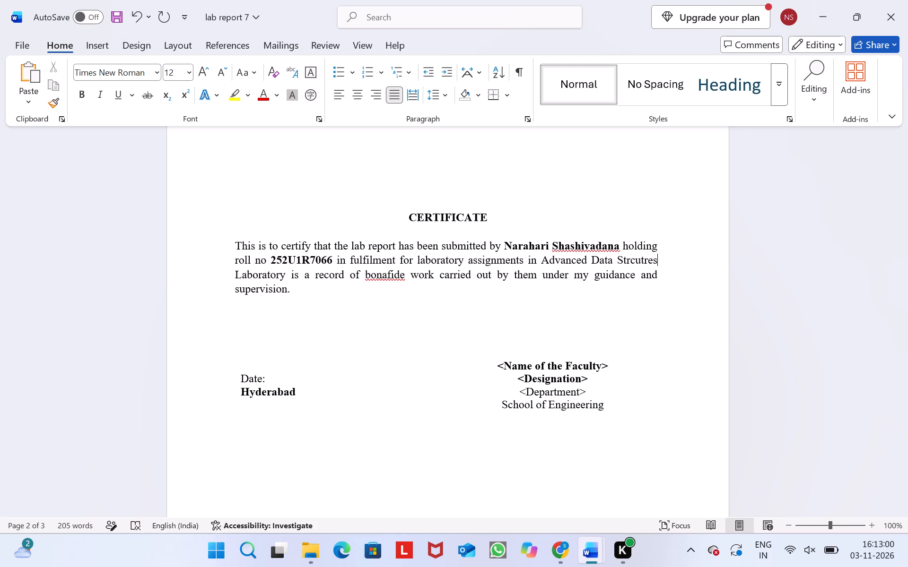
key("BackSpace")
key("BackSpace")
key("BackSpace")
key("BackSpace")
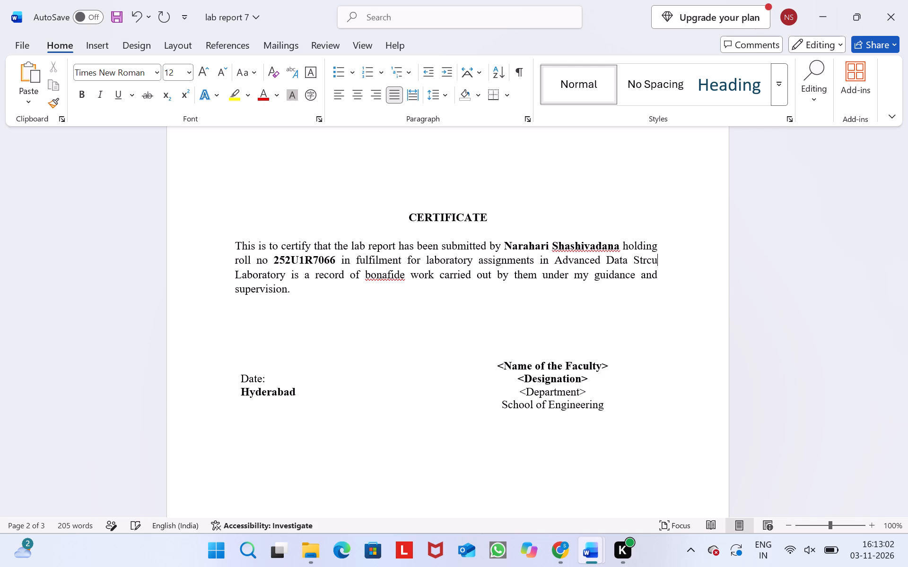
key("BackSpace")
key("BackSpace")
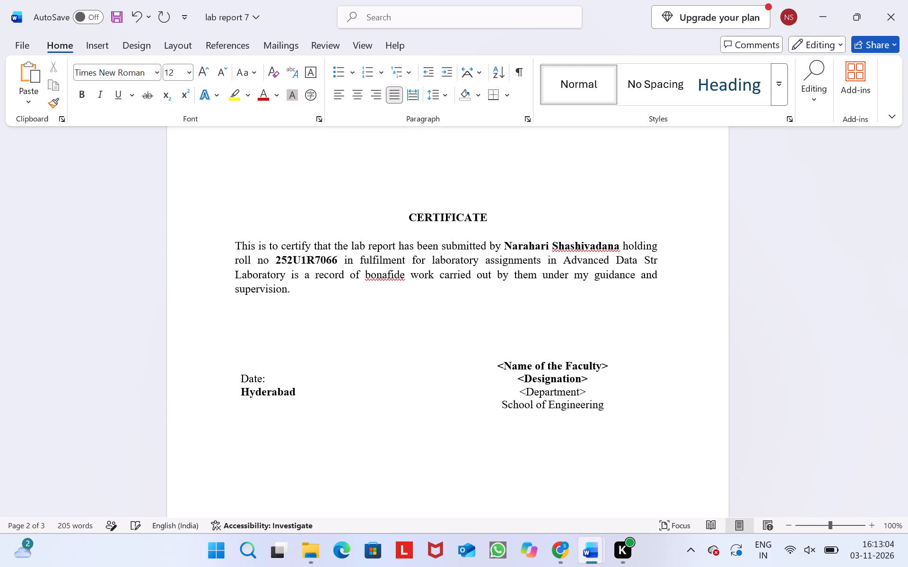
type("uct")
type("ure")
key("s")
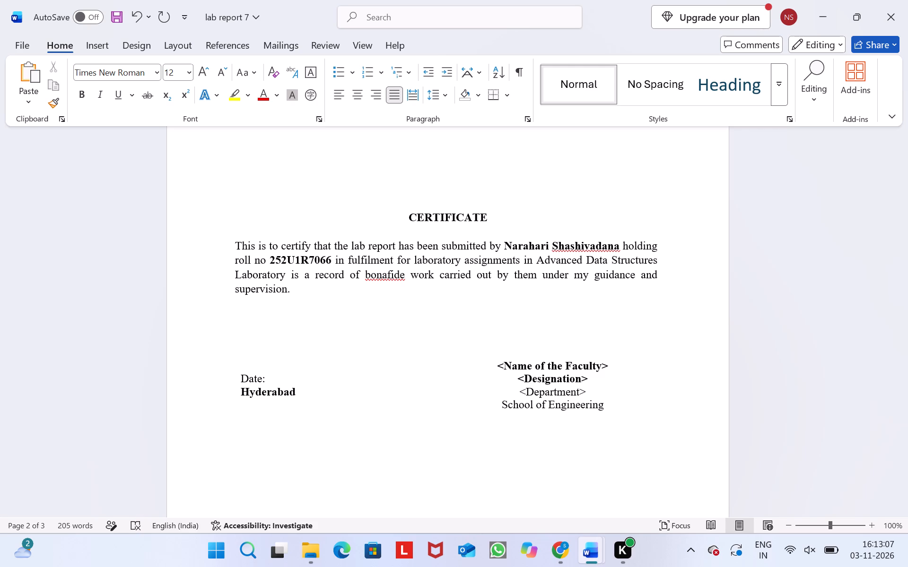
Make the subject name "Advanced Data Structures" bold in the certificate paragraph.
scroll(583, 261, "up", 1)
scroll(583, 261, "down", 1)
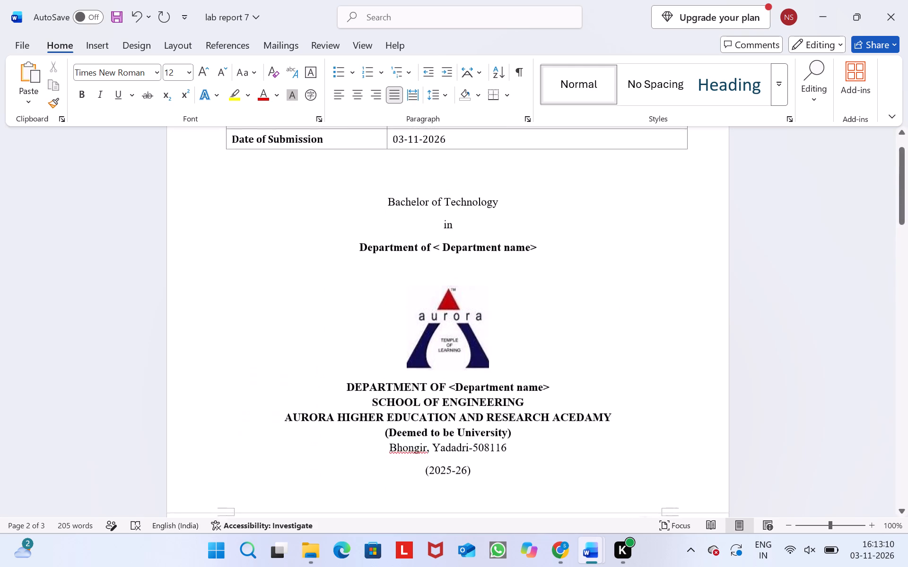
scroll(583, 261, "down", 1)
scroll(583, 261, "up", 1)
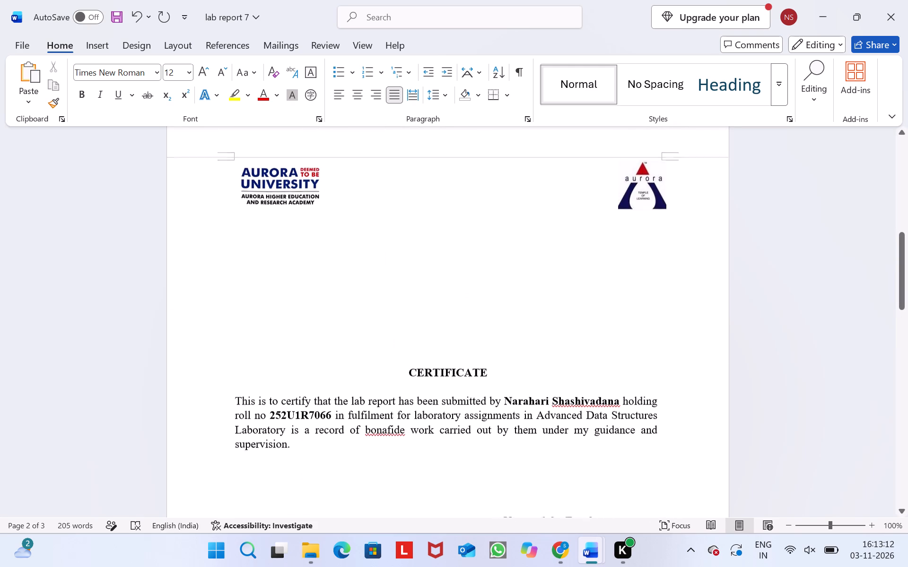
left_click_drag(536, 420, 649, 422)
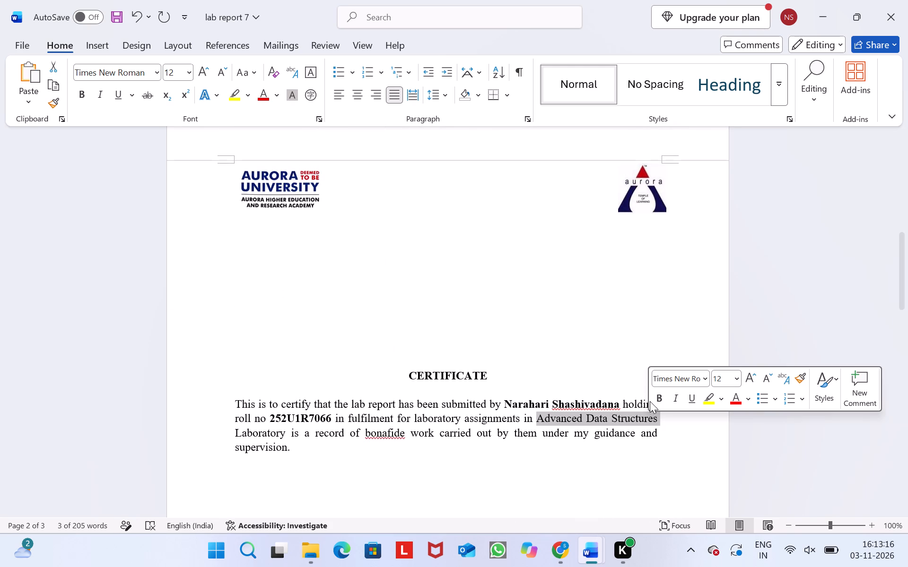
left_click(660, 399)
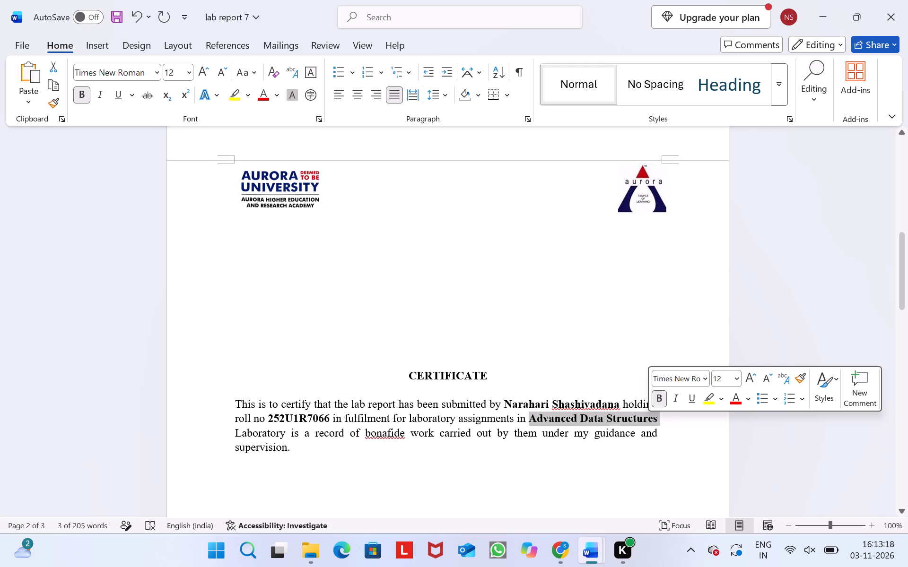
left_click(666, 429)
Enter 03-11-2026 after "Date:" in the certificate's signature block.
scroll(666, 429, "down", 1)
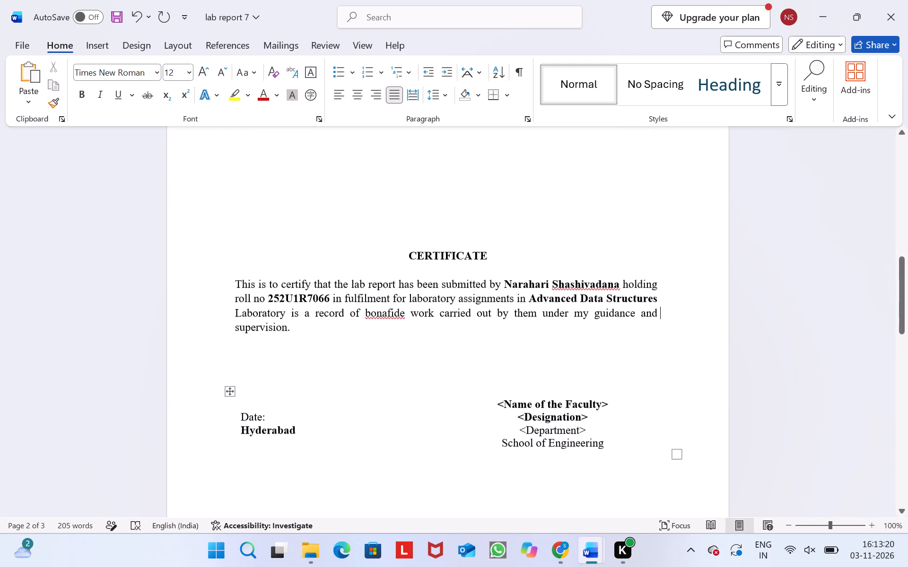
scroll(666, 429, "down", 1)
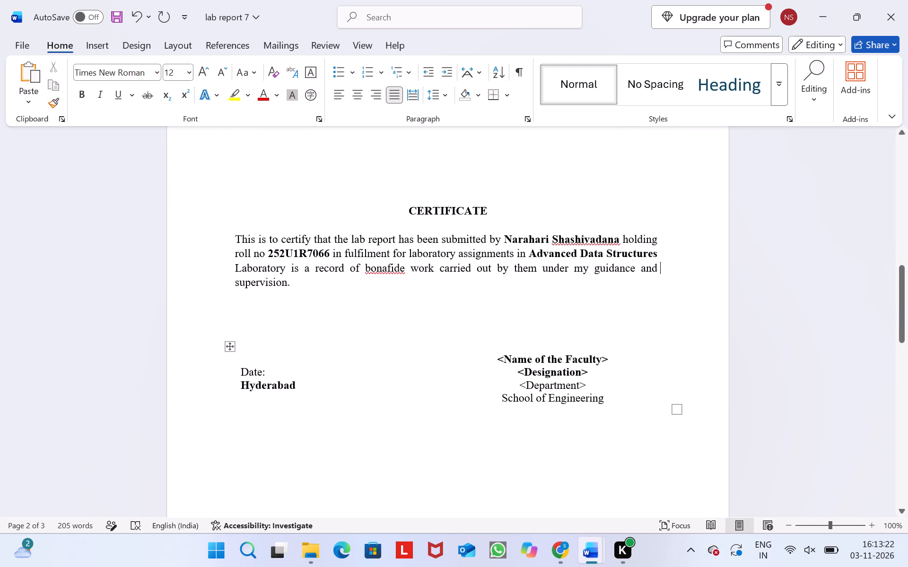
left_click(269, 369)
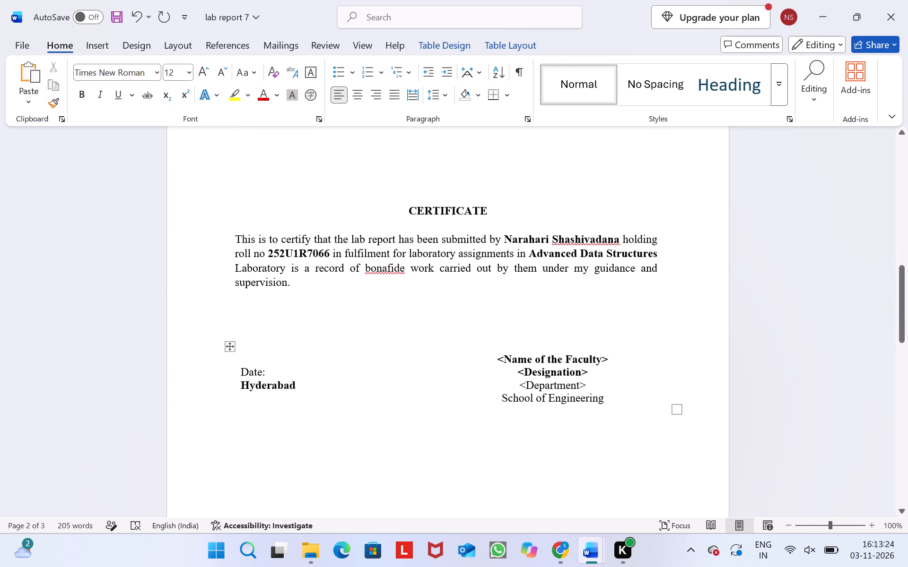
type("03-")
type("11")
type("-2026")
Replace the <Name of the Faculty> placeholder in the certificate's signature block with the faculty member's name.
scroll(267, 442, "down", 1)
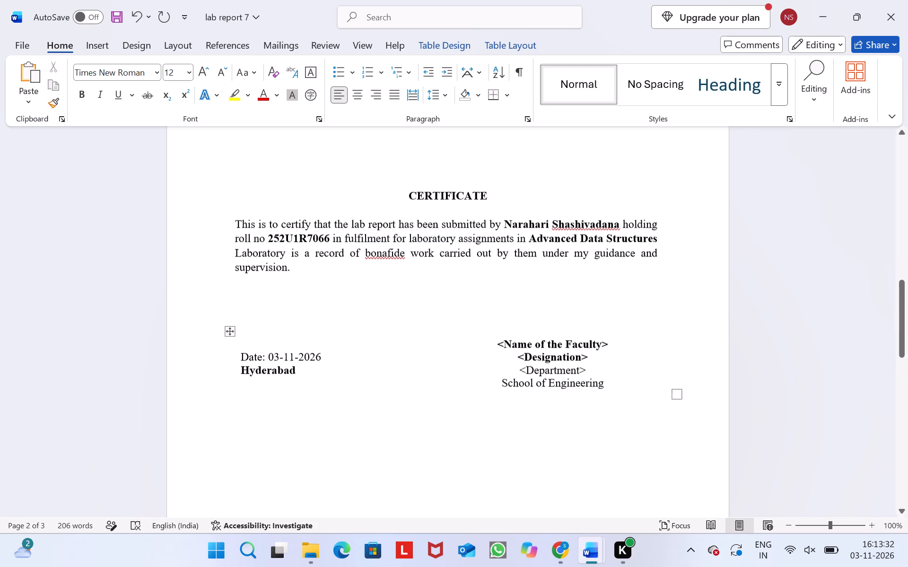
scroll(267, 442, "down", 1)
left_click_drag(500, 179, 605, 179)
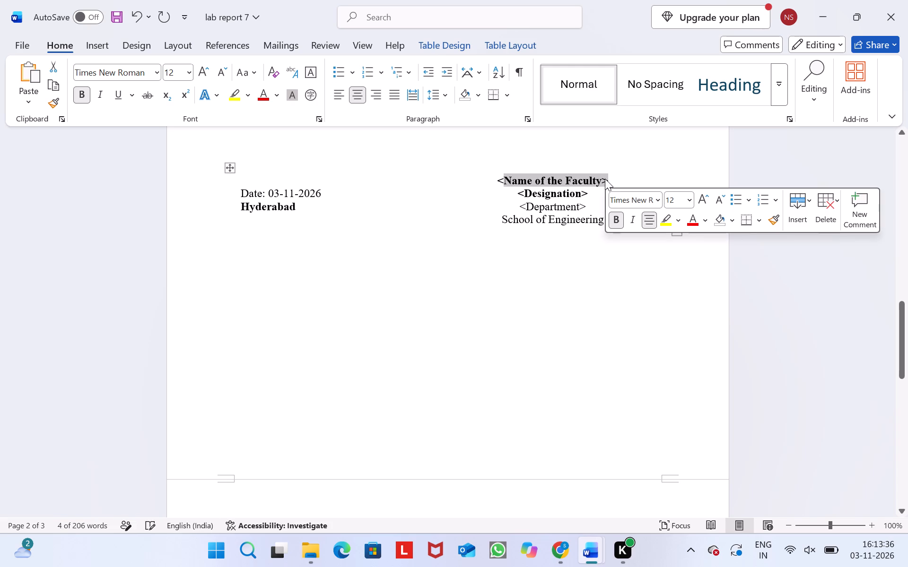
key("BackSpace")
key("BackSpace")
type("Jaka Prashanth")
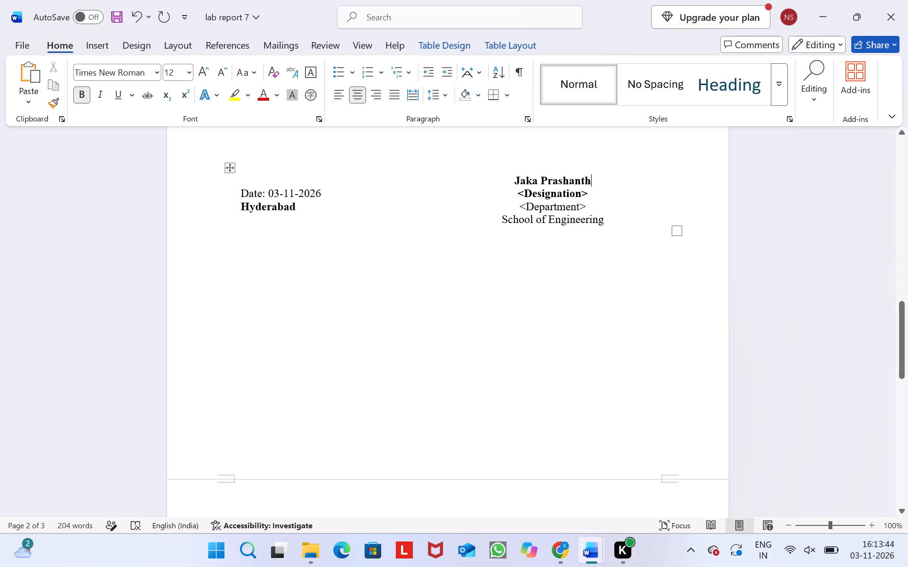
Replace the <Designation> placeholder in the certificate's signature block with "Assistant Professor".
left_click_drag(521, 194, 531, 198)
left_click_drag(531, 198, 581, 199)
left_click(581, 199)
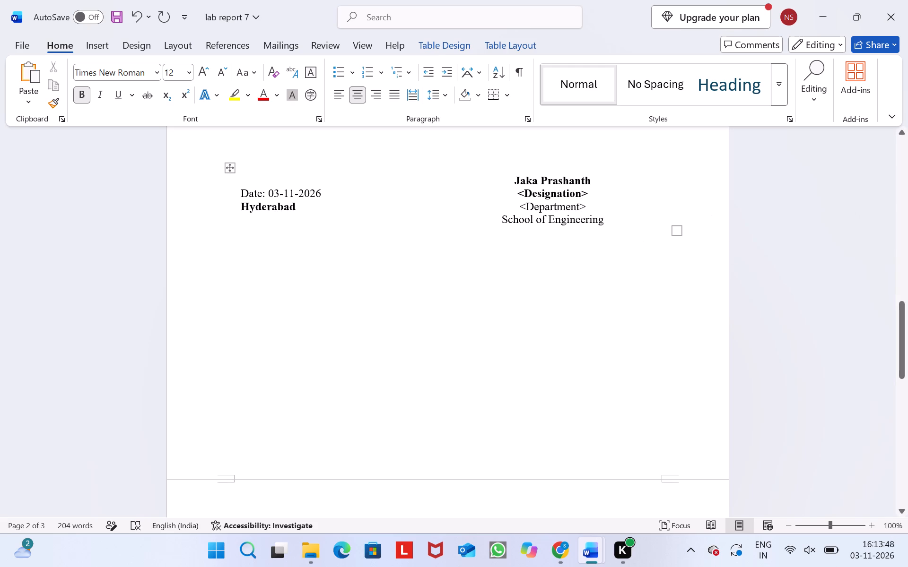
left_click(587, 194)
key("BackSpace")
key("BackSpace")
key("BackSpace")
key("BackSpace")
key("BackSpace")
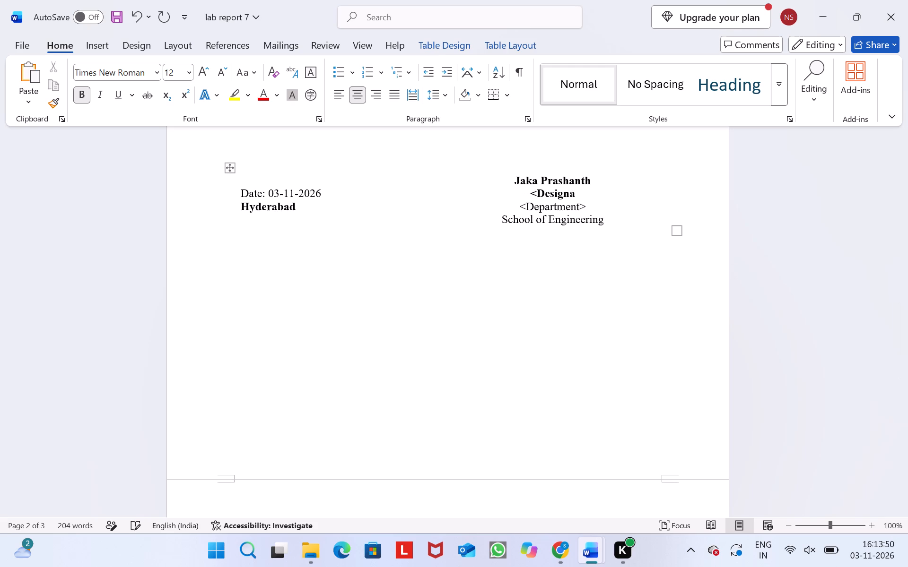
key("BackSpace")
key("BackSpace")
key("BackSpace")
key("BackSpace")
key("BackSpace")
key("BackSpace")
key("BackSpace")
key("BackSpace")
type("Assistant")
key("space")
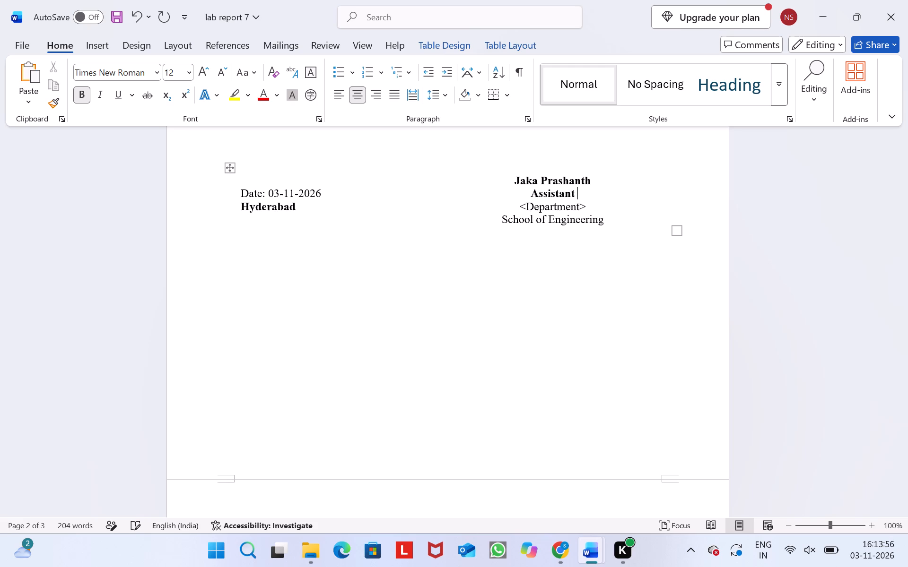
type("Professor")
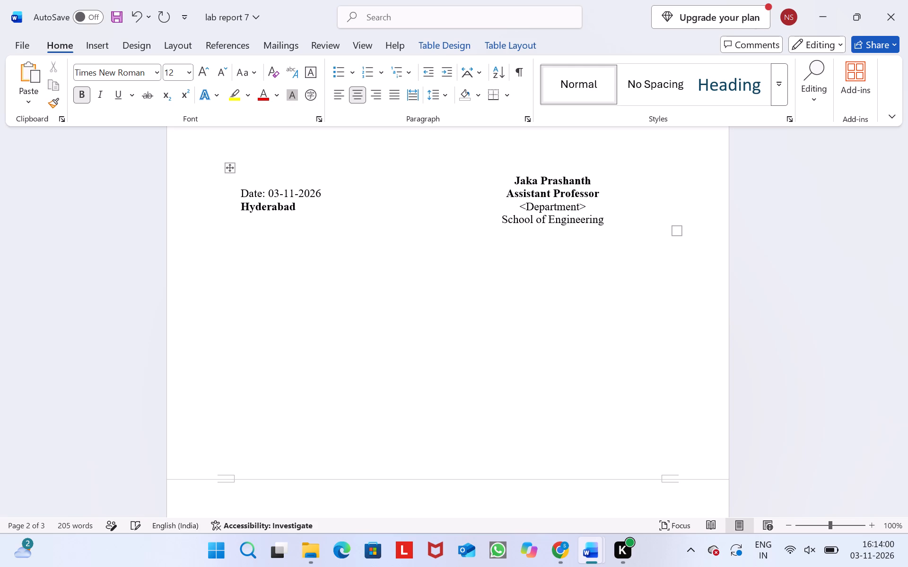
scroll(596, 258, "up", 1)
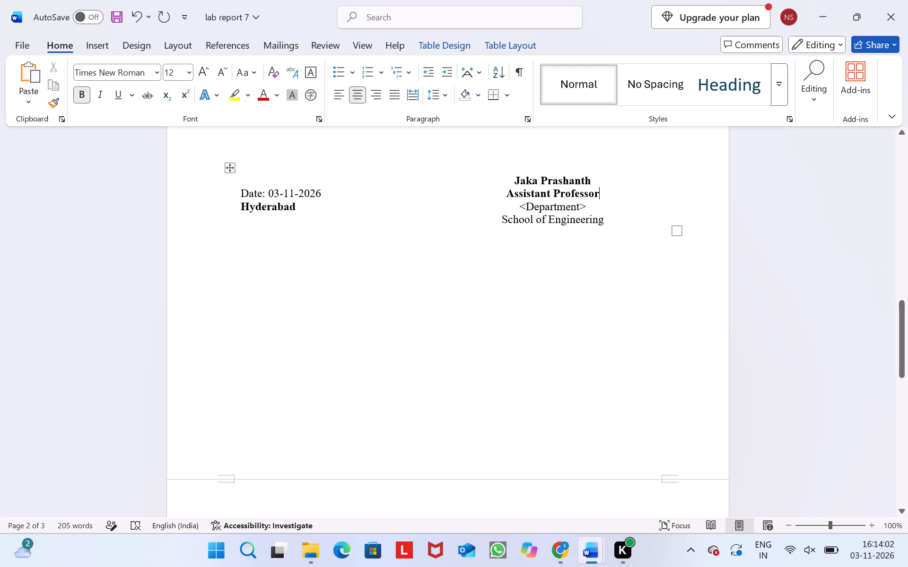
scroll(596, 258, "up", 2)
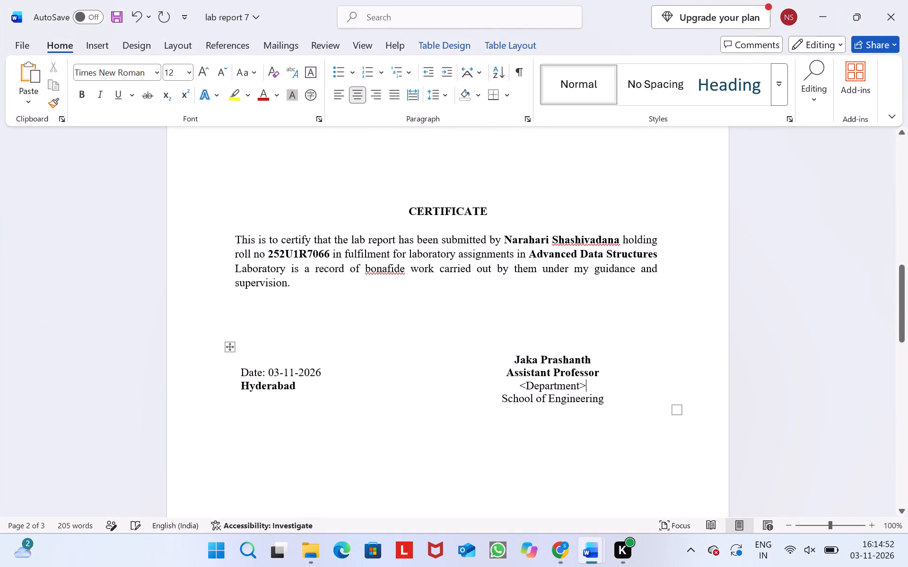
key("BackSpace")
key("BackSpace")
key("BackSpace")
key("BackSpace")
key("BackSpace")
key("BackSpace")
key("BackSpace")
key("BackSpace")
key("BackSpace")
key("BackSpace")
key("BackSpace")
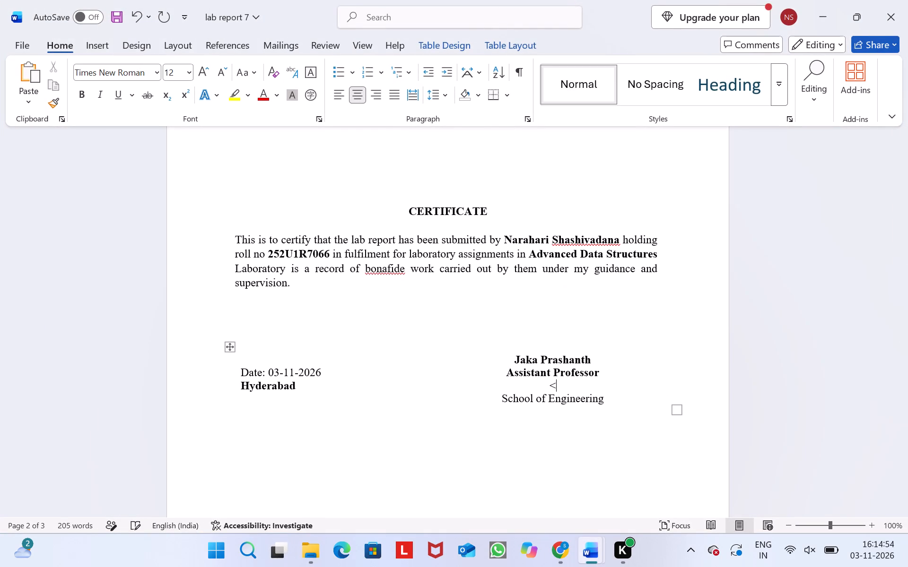
key("BackSpace")
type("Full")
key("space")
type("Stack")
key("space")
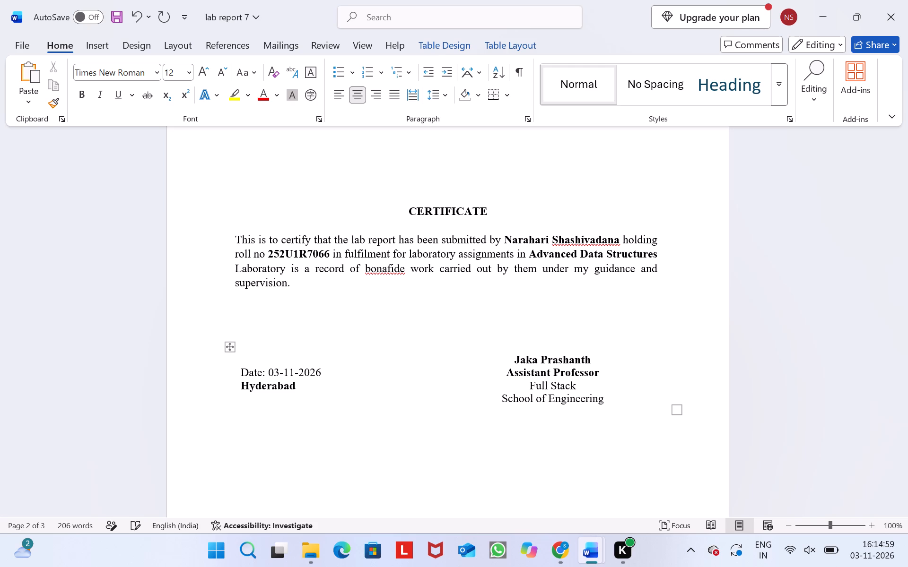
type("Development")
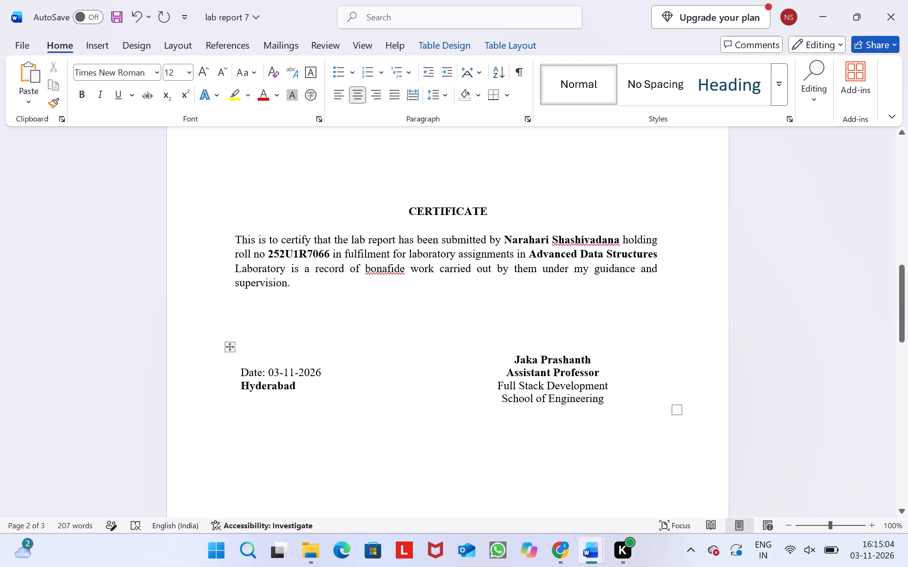
Delete all the MODULE-6 content on page 3, from the heading through the list of experiments, including the leftover list numbering.
scroll(593, 423, "down", 2)
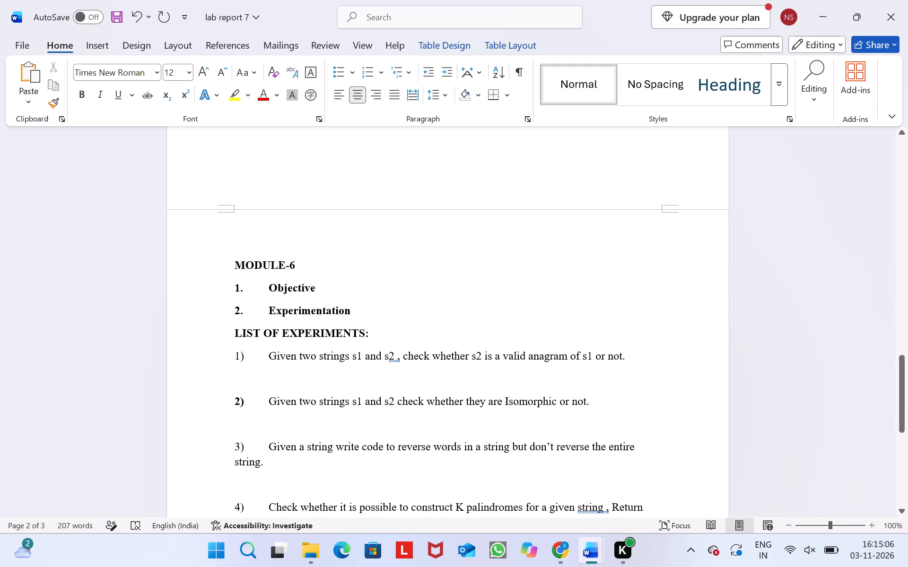
left_click_drag(236, 266, 515, 512)
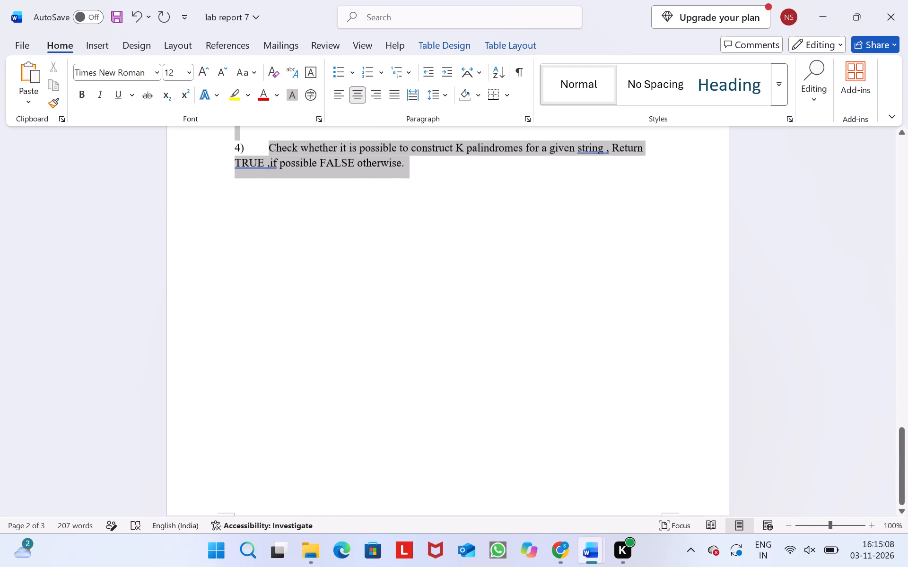
left_click_drag(515, 512, 534, 238)
key("BackSpace")
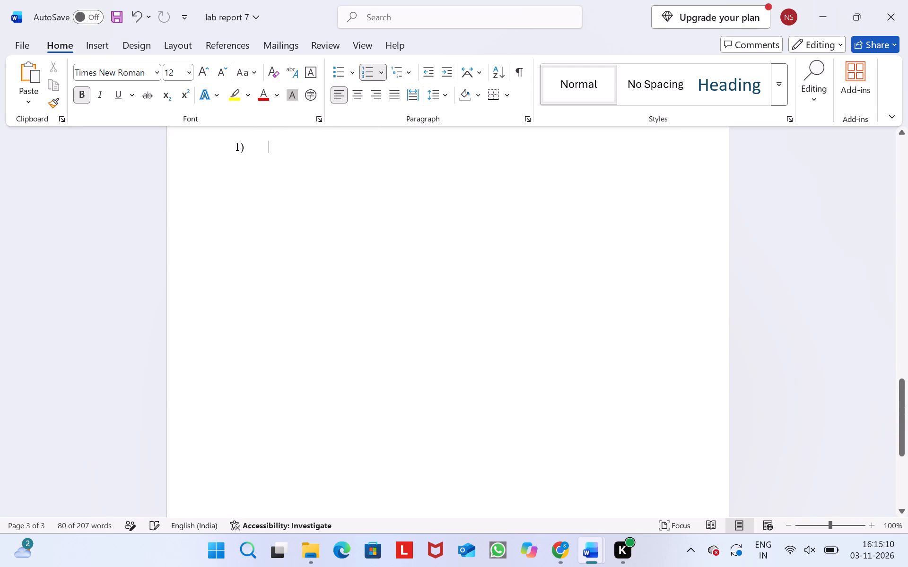
scroll(534, 238, "up", 1)
key("BackSpace")
key("BackSpace")
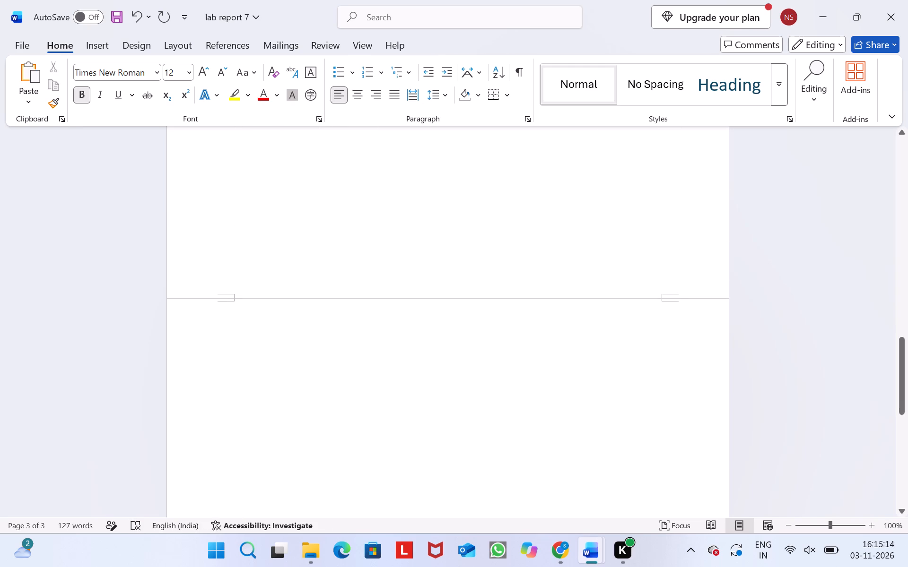
Replace the <Department name> placeholder in the "DEPARTMENT OF" line below the cover-page logo with "FULL STACK DEVELOPMENT".
scroll(516, 307, "up", 5)
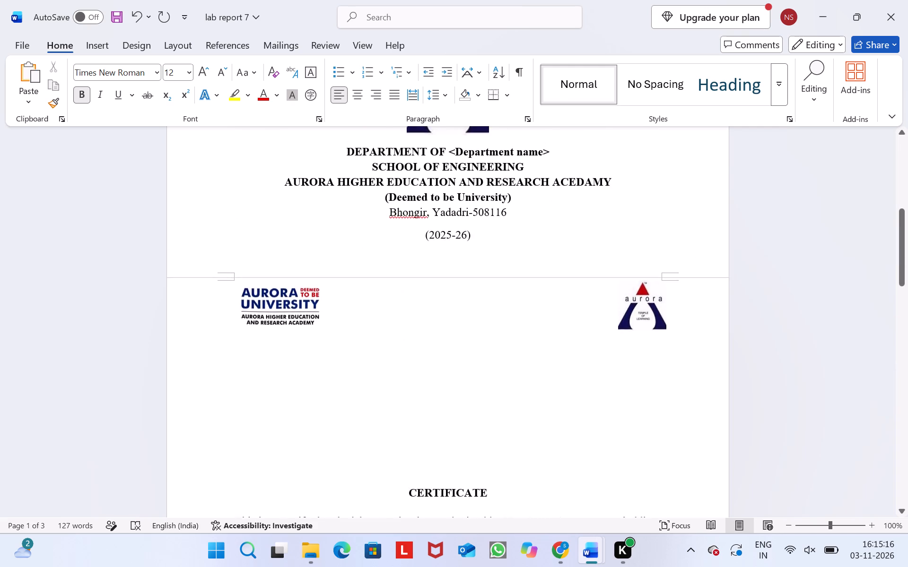
scroll(516, 307, "up", 2)
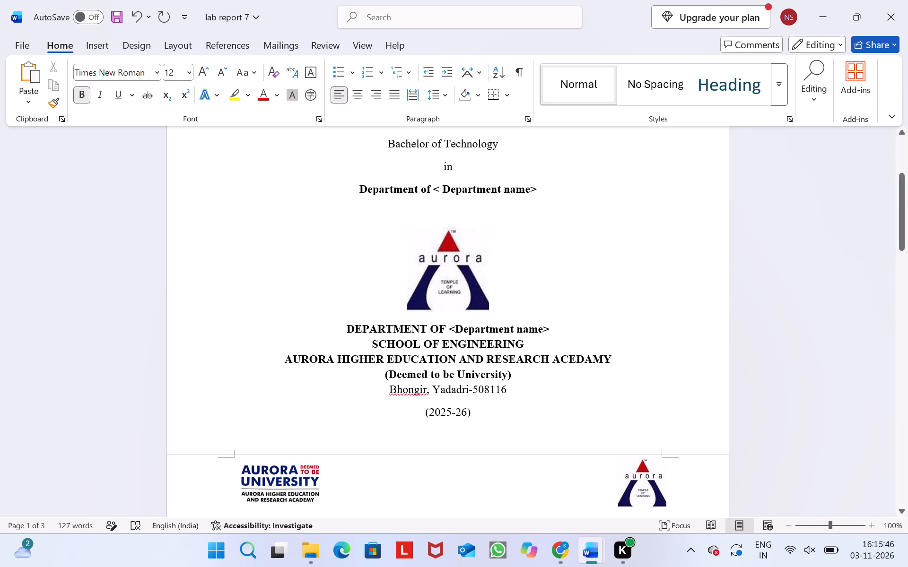
left_click_drag(546, 331, 523, 330)
left_click_drag(523, 330, 464, 331)
key("BackSpace")
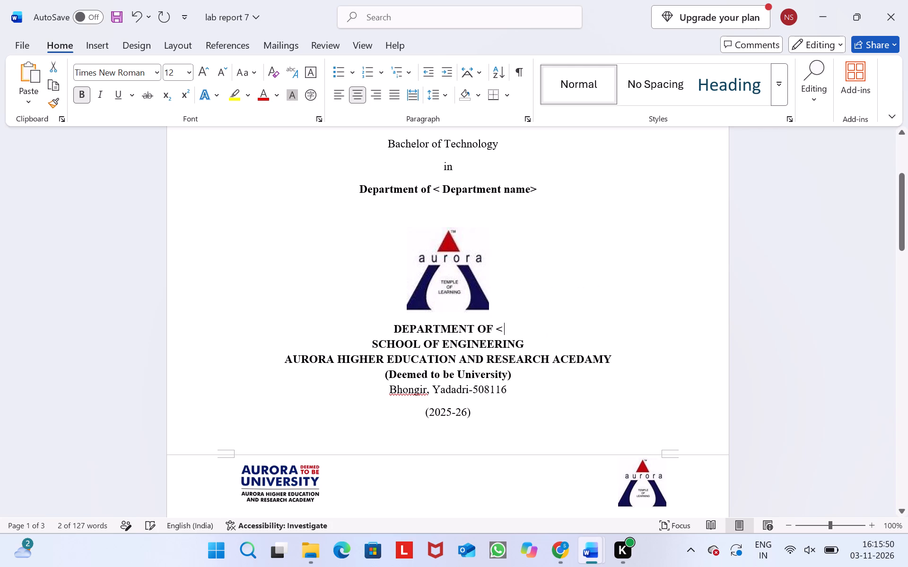
key("BackSpace")
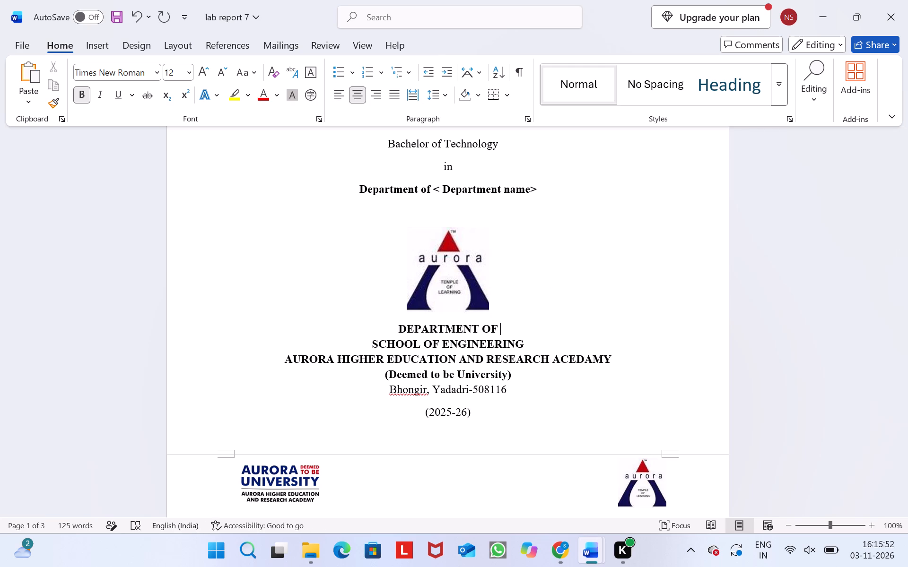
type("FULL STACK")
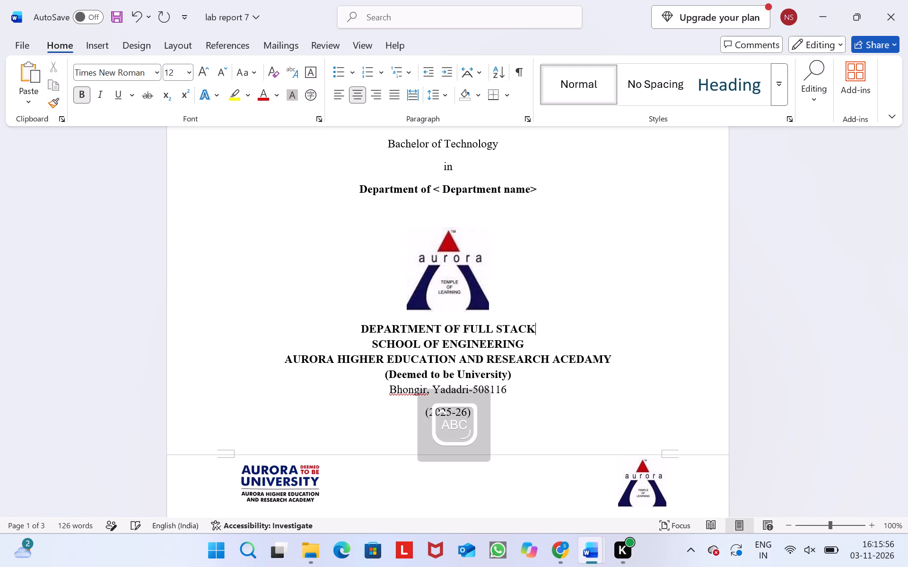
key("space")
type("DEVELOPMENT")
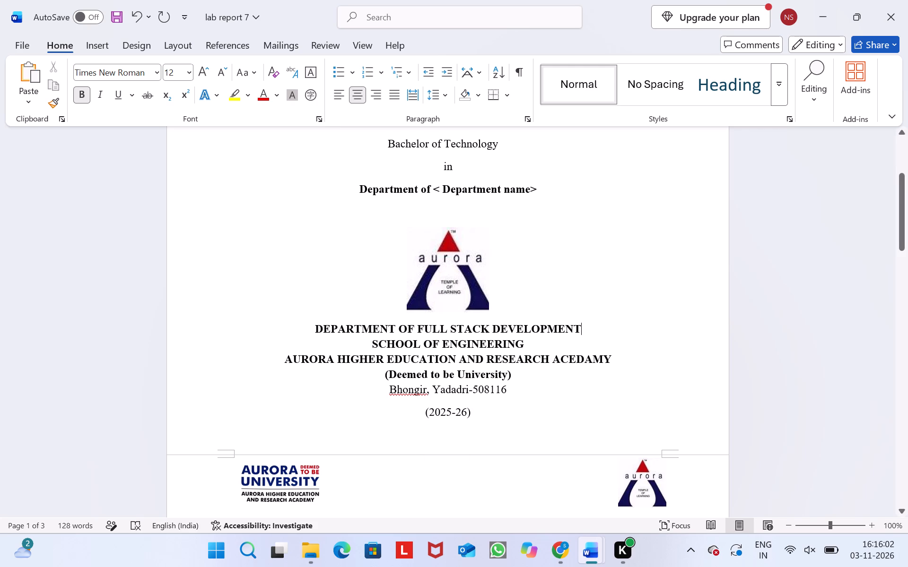
Replace the < Department name> placeholder in the "Department of" line above the cover-page logo with "Full Stack Development".
scroll(498, 416, "up", 1)
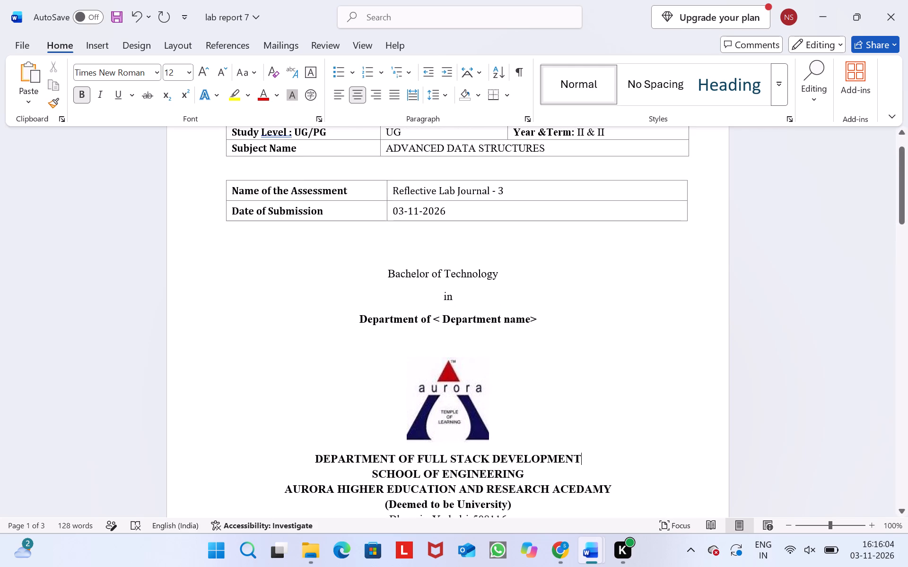
left_click_drag(435, 316, 539, 323)
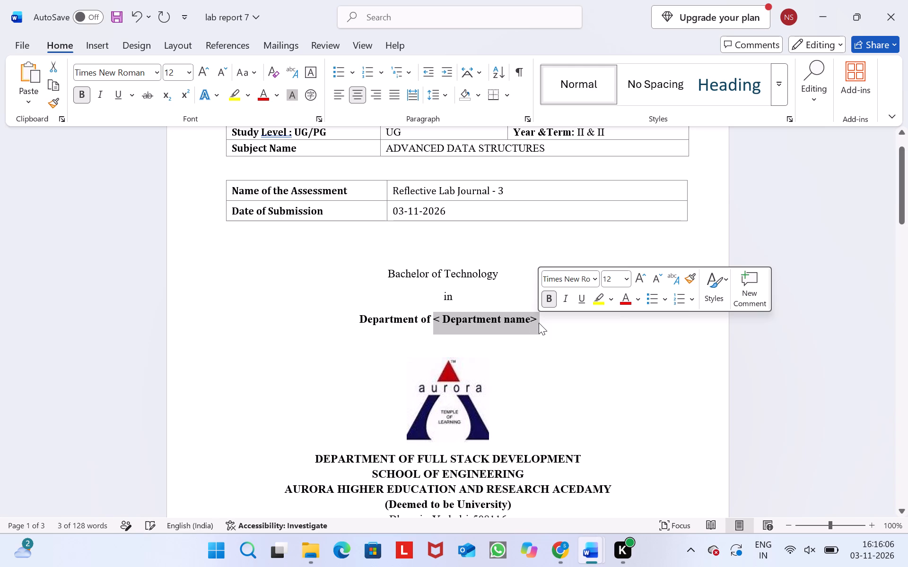
key("BackSpace")
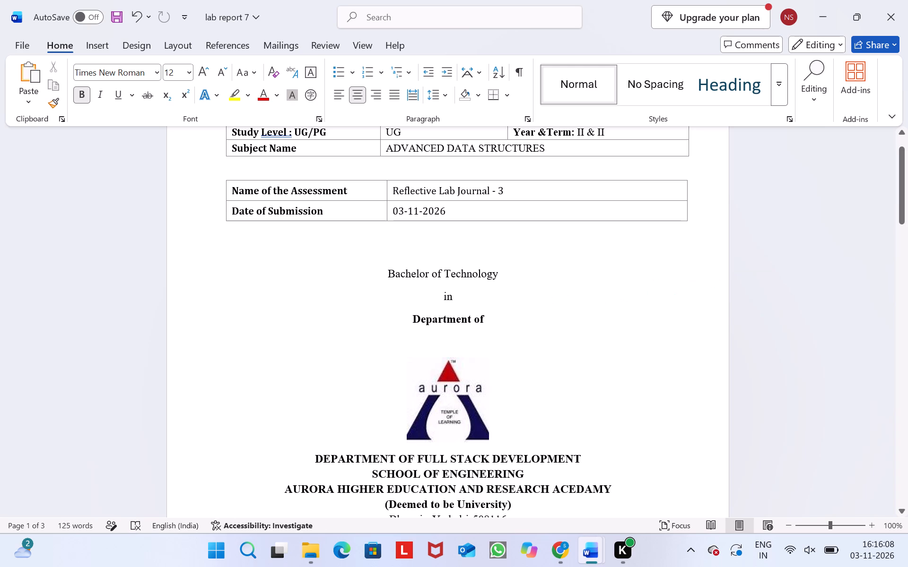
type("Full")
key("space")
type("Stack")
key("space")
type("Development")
Change the academic year at the bottom of the cover page to (2026-27).
scroll(555, 390, "down", 1)
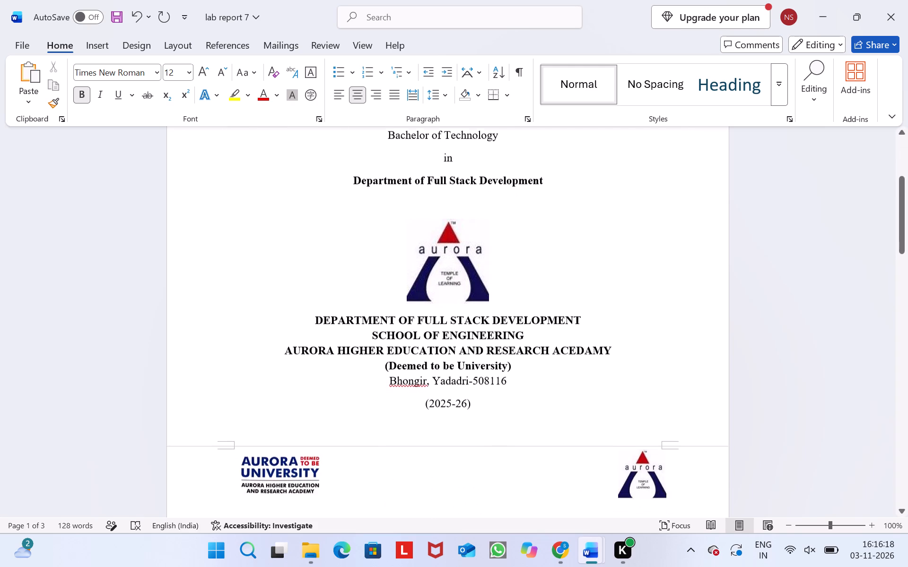
scroll(555, 390, "down", 1)
left_click(451, 359)
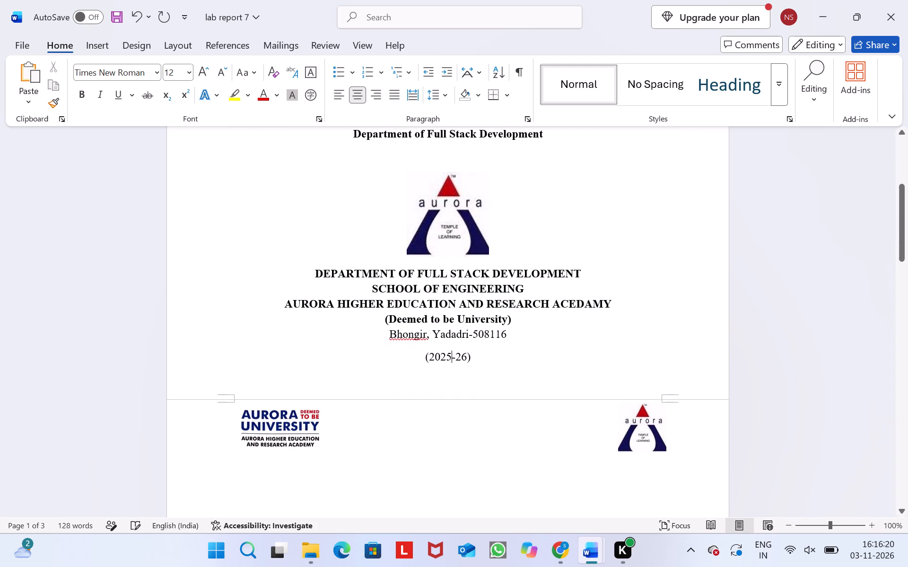
key("BackSpace")
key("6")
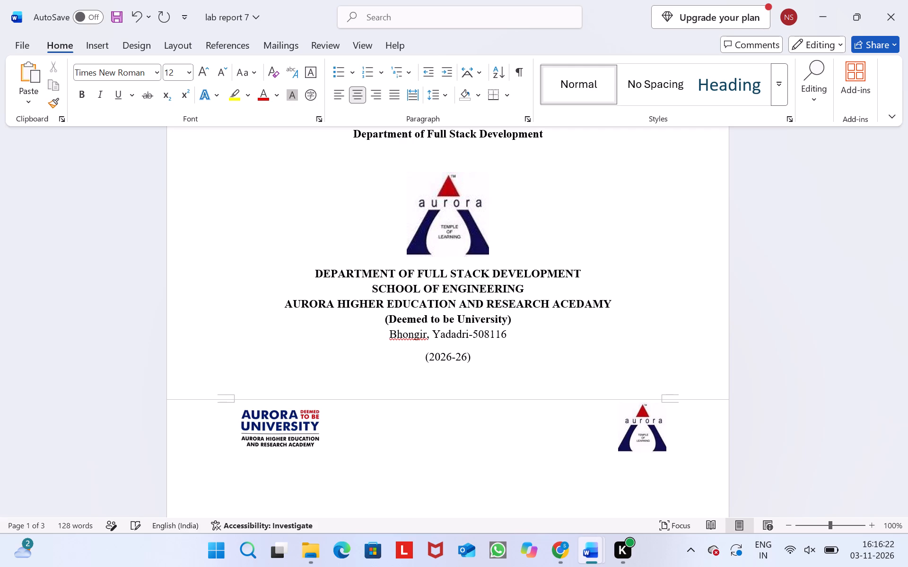
key("Right")
key("Right")
key("Right")
key("BackSpace")
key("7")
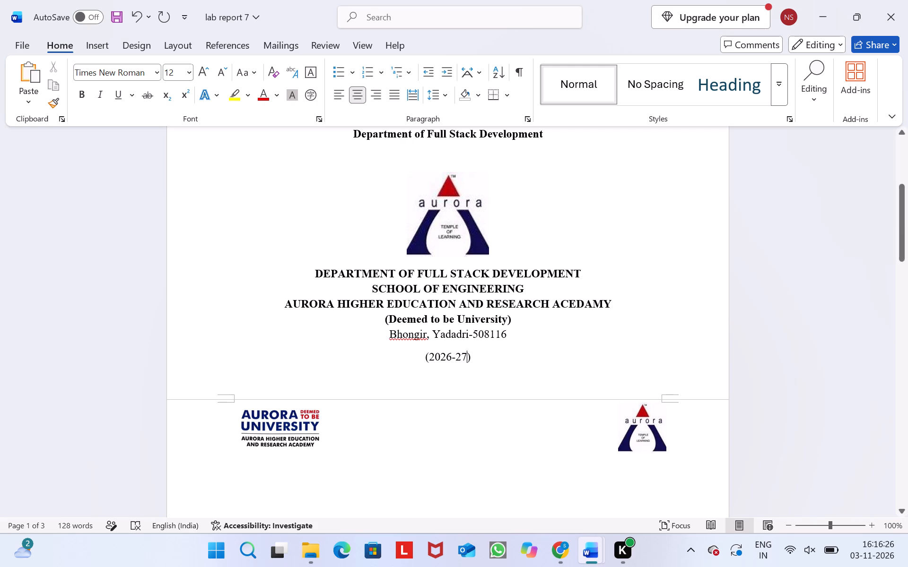
Review the certificate page and the emptied page 3, and place the text cursor at the top of page 3.
scroll(451, 379, "down", 3)
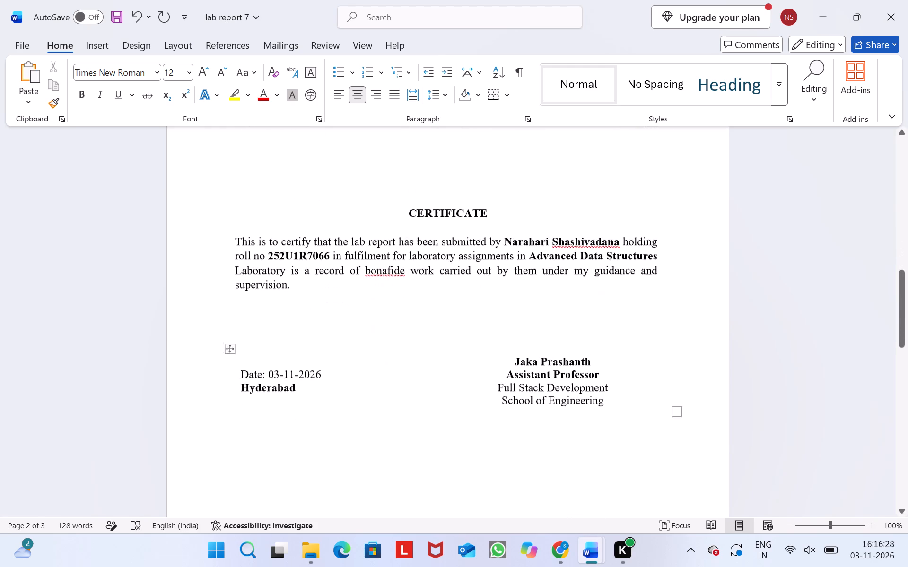
scroll(451, 379, "down", 4)
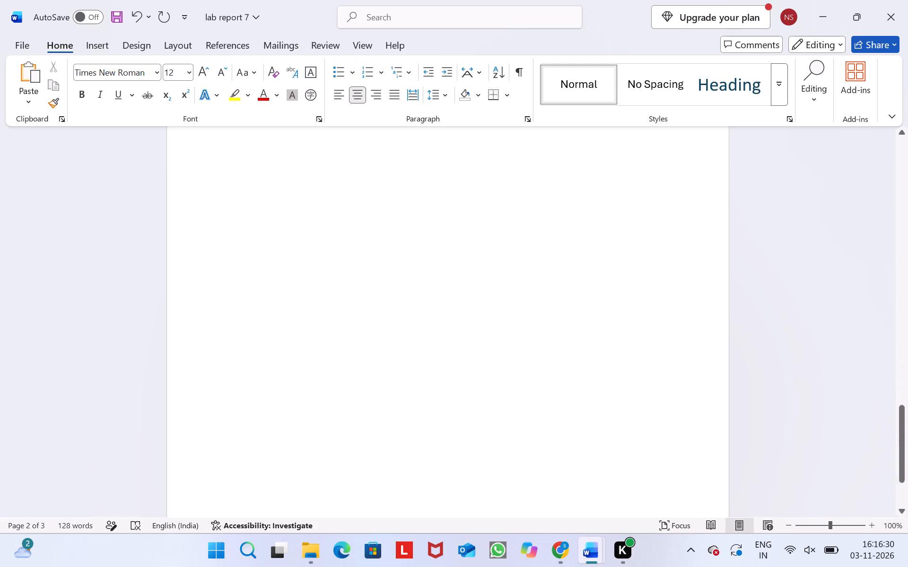
scroll(451, 379, "down", 3)
scroll(451, 379, "up", 2)
scroll(451, 379, "down", 1)
scroll(451, 379, "up", 1)
scroll(451, 379, "down", 1)
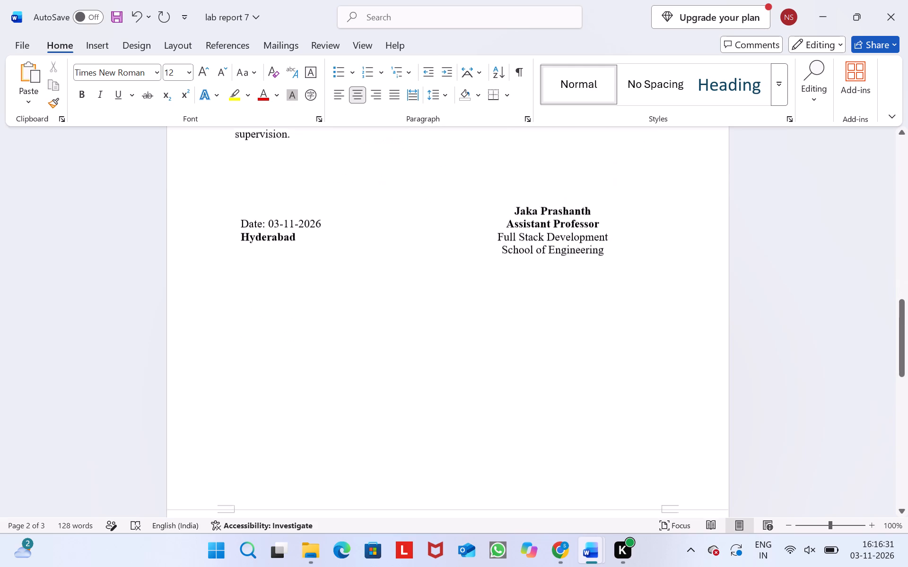
scroll(451, 379, "down", 1)
left_click(225, 407)
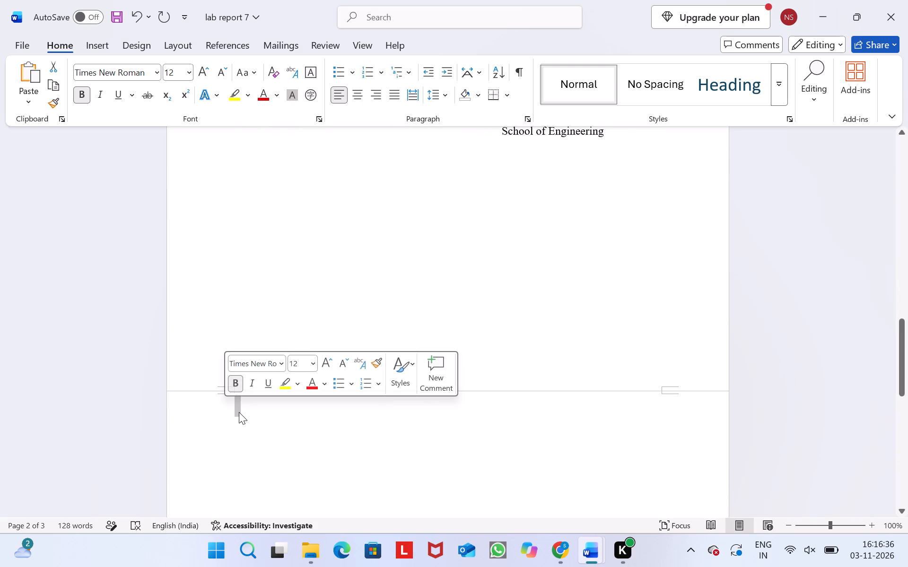
left_click(242, 416)
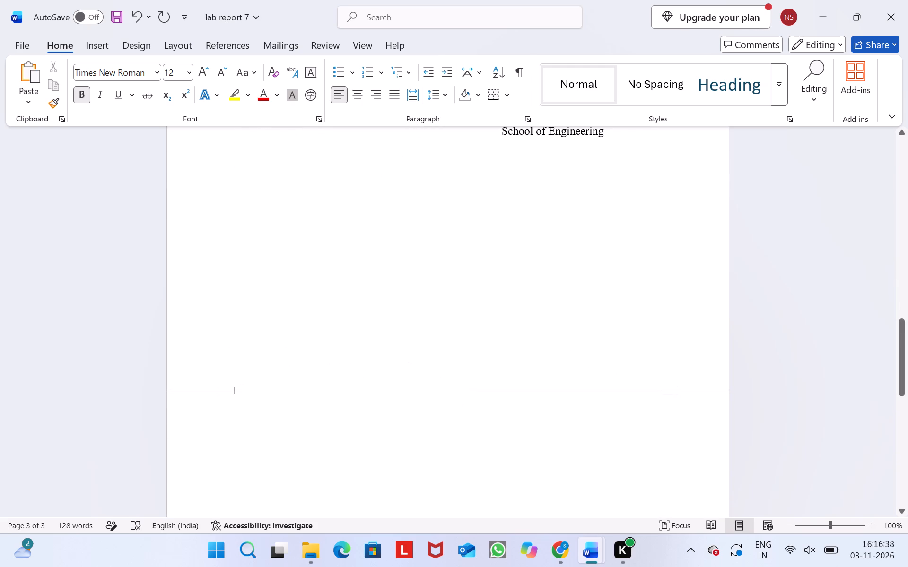
left_click(243, 405)
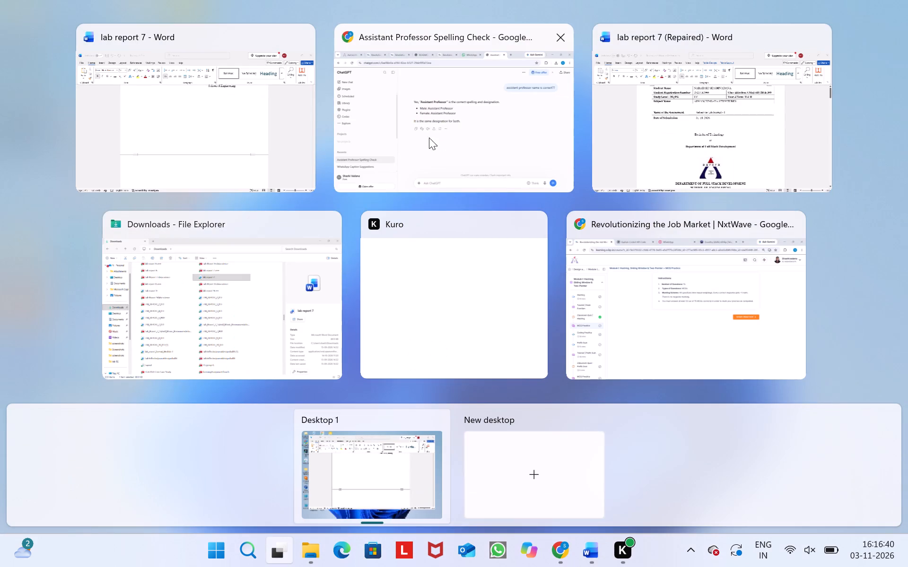
left_click(484, 132)
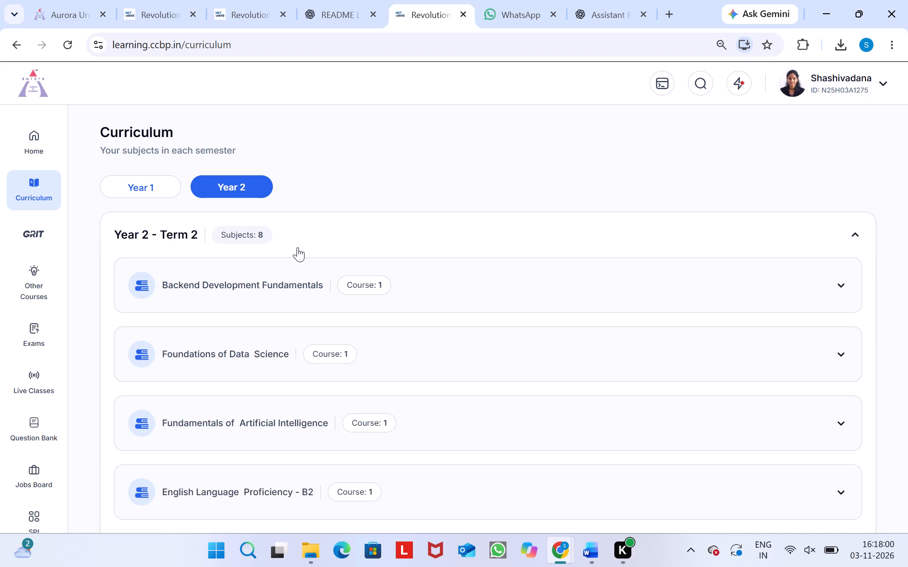
Under Advanced Data Structures, open the Design and Analysis of Algorithms course and expand Module II: Linked Lists.
scroll(288, 414, "down", 4)
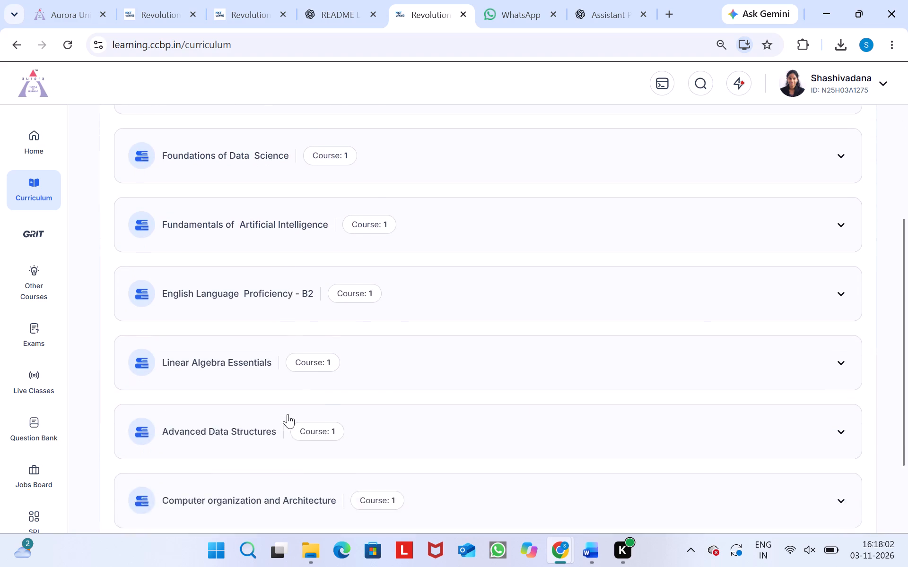
scroll(288, 414, "down", 1)
scroll(288, 414, "up", 3)
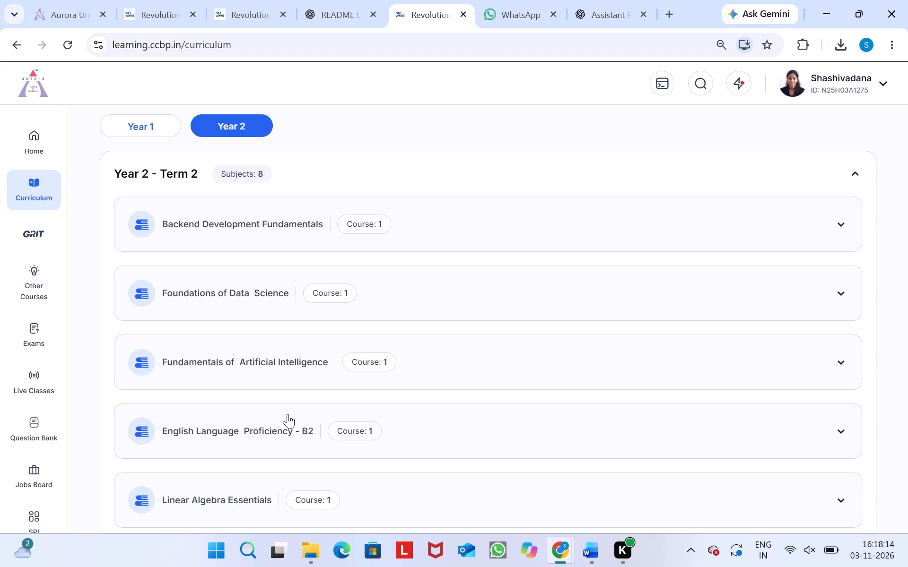
scroll(288, 414, "down", 4)
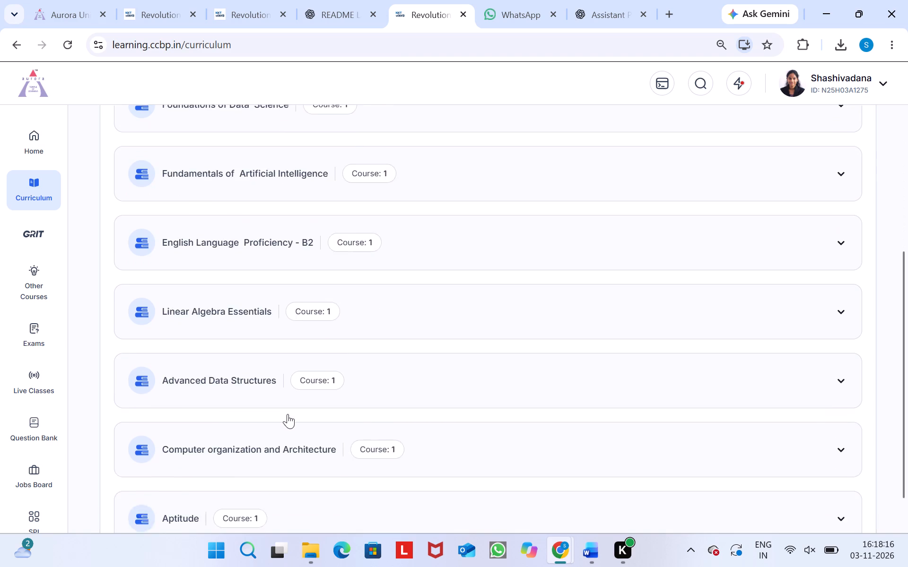
scroll(288, 414, "down", 1)
left_click(484, 328)
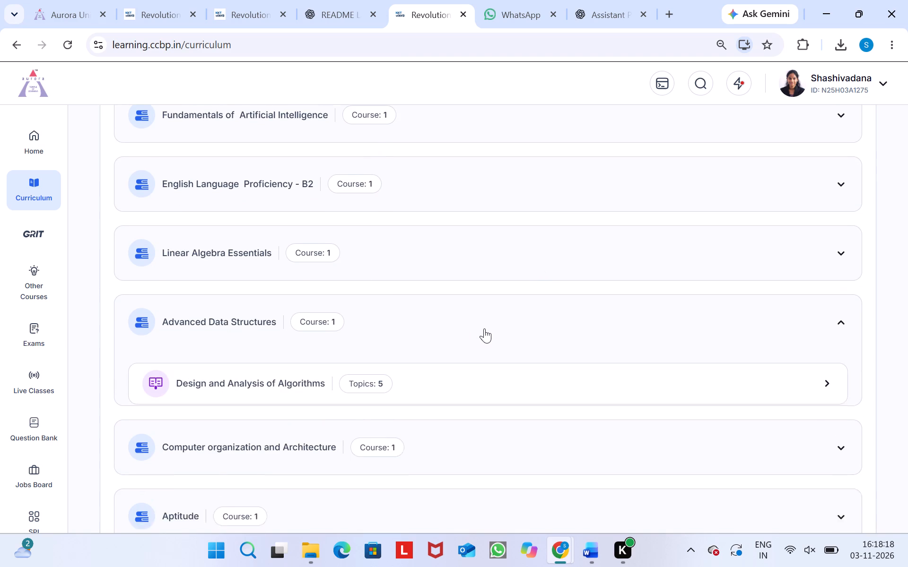
scroll(484, 328, "down", 1)
left_click(419, 359)
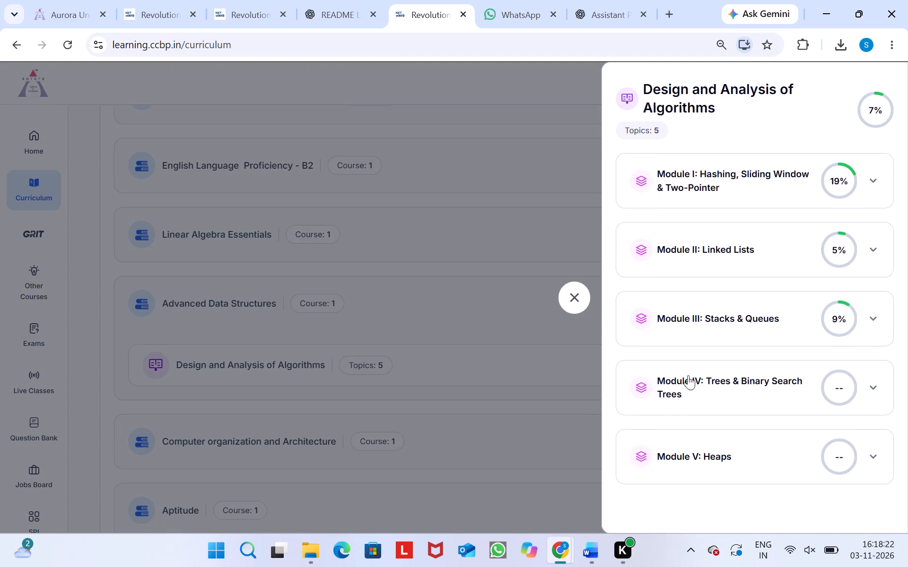
left_click(752, 259)
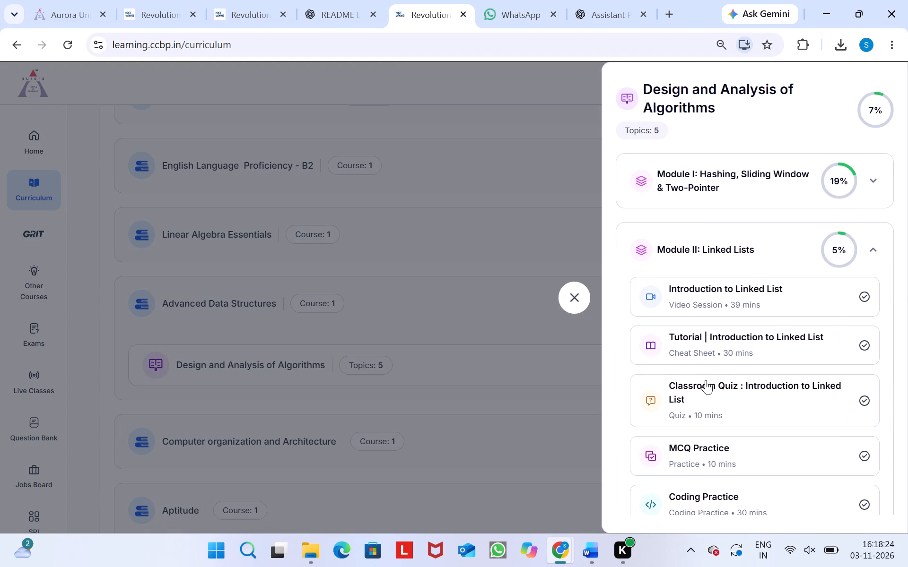
Open the Coding Practice of Module II: Linked Lists and its Convert Array To Linked List problem.
scroll(690, 411, "down", 4)
left_click(713, 306)
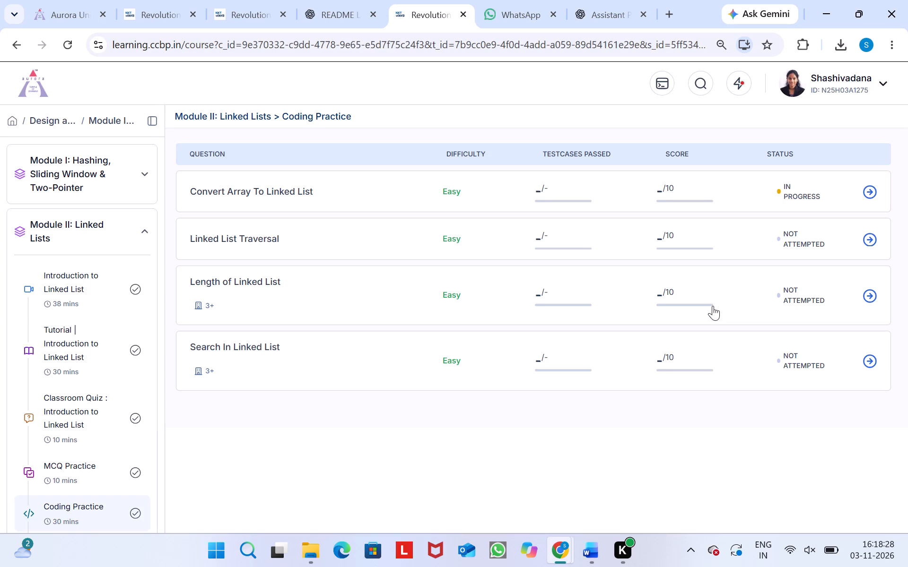
left_click(256, 192)
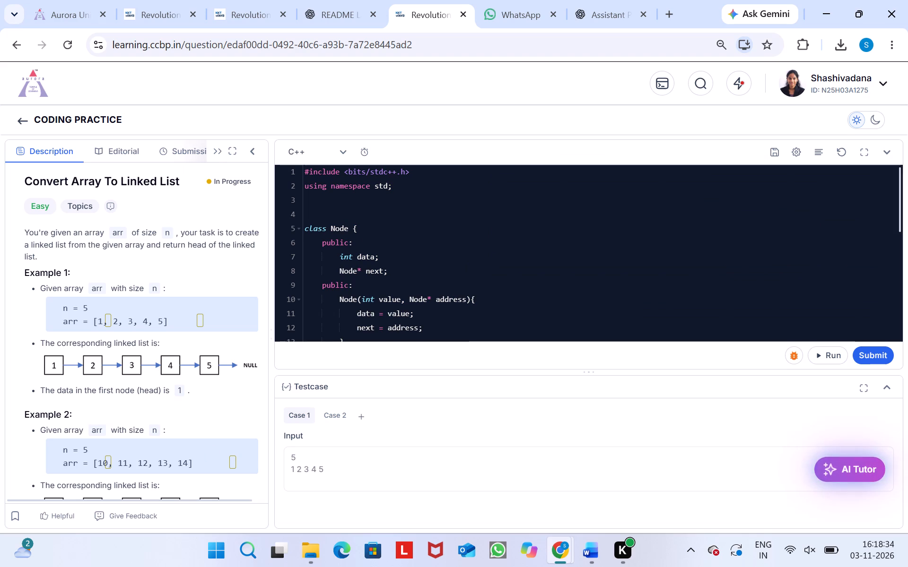
Comment out the Node class in the C++ template by adding an opening /* on line 4, above the class.
scroll(440, 286, "down", 9)
scroll(440, 286, "up", 2)
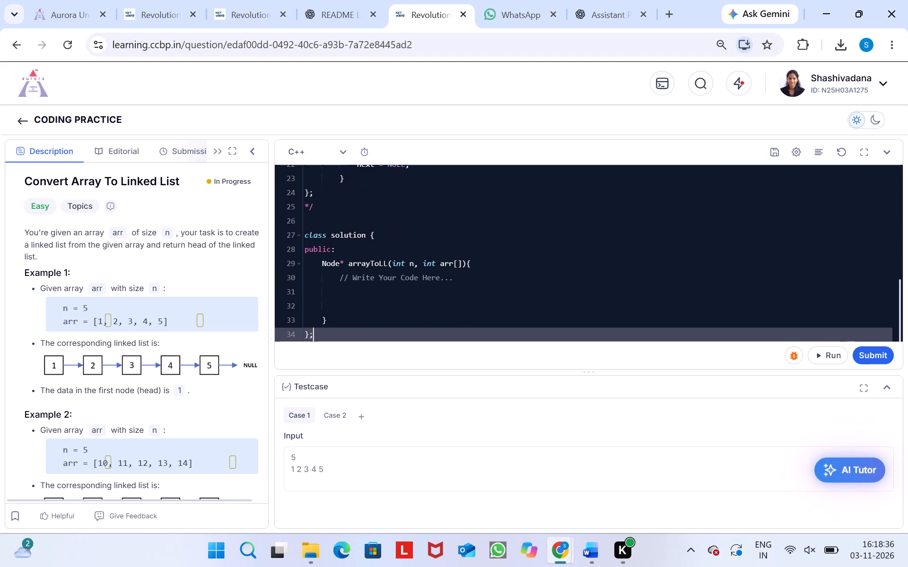
scroll(440, 286, "up", 4)
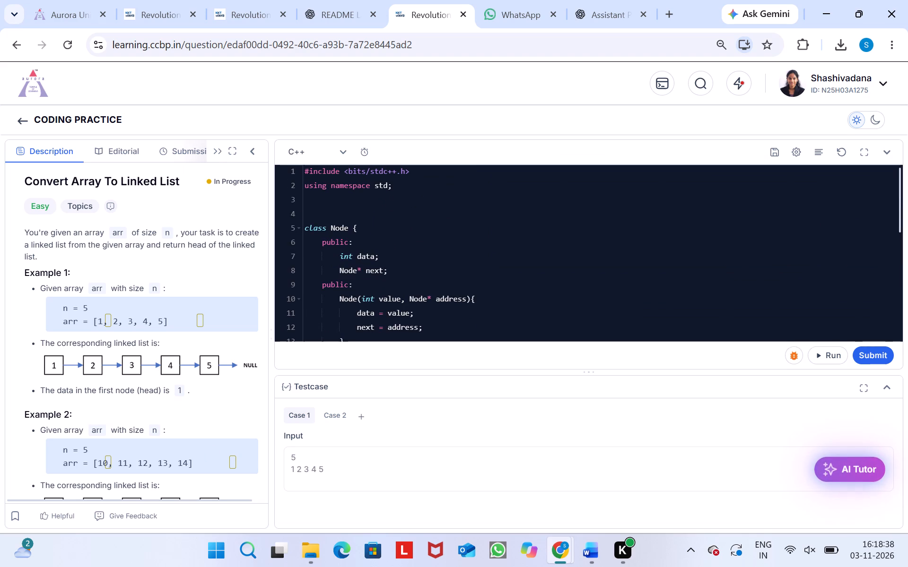
left_click(307, 220)
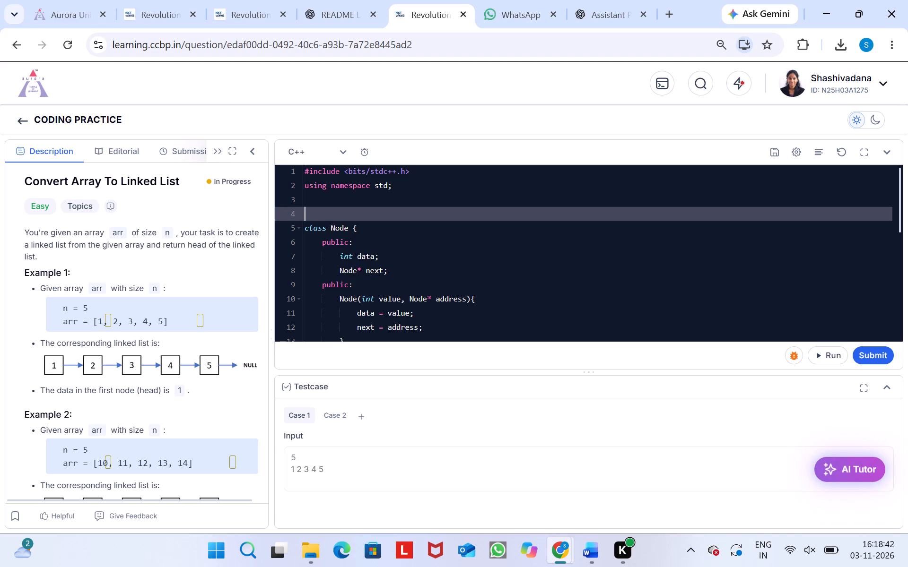
key("shift+asterisk")
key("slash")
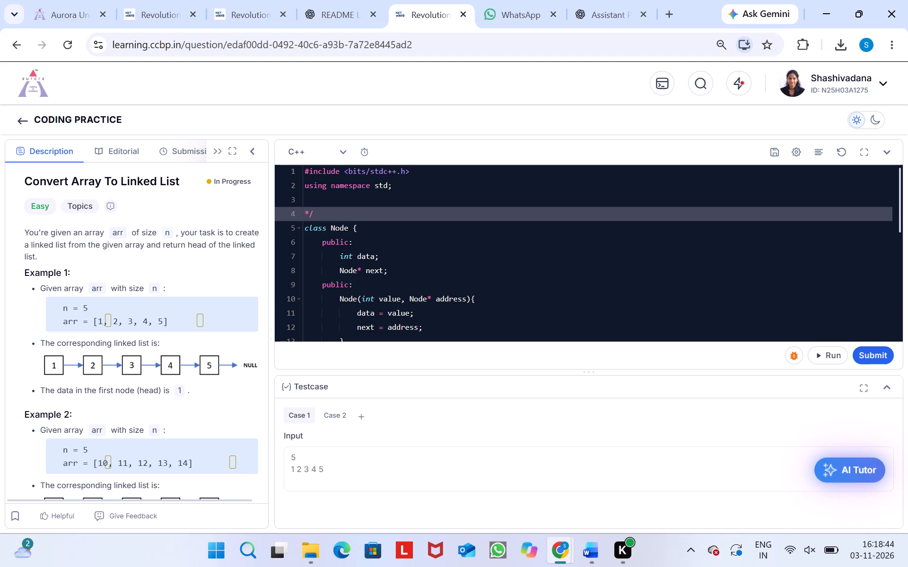
scroll(348, 269, "down", 6)
scroll(348, 269, "up", 1)
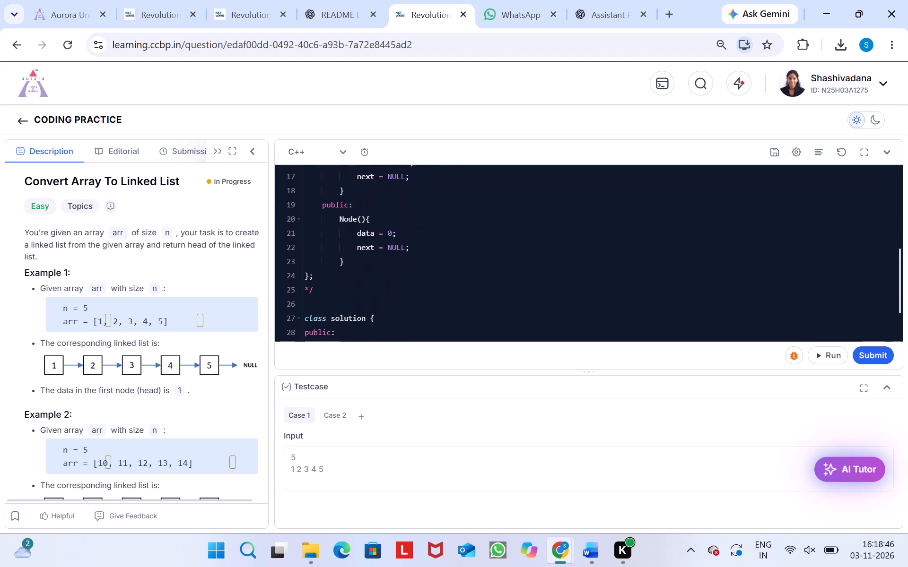
scroll(348, 269, "up", 2)
key("BackSpace")
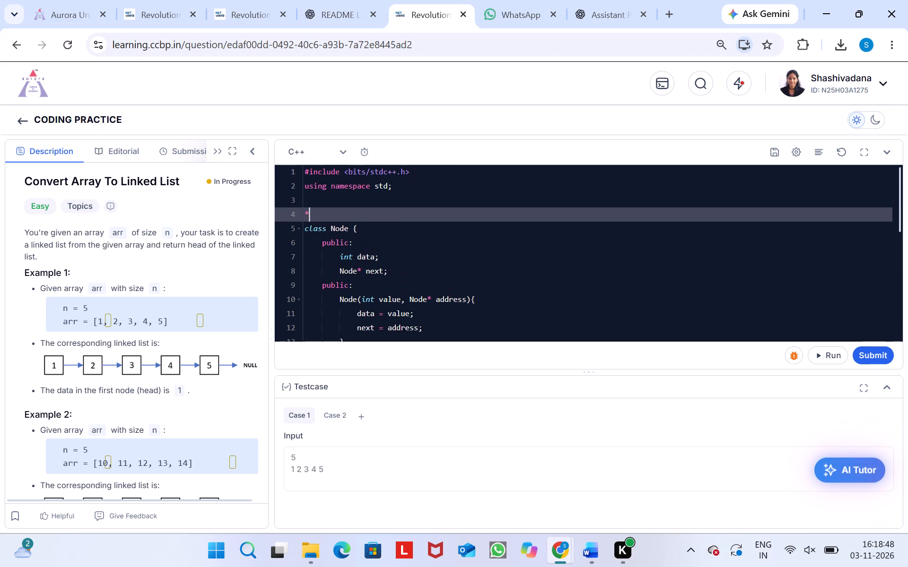
key("BackSpace")
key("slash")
key("shift+asterisk")
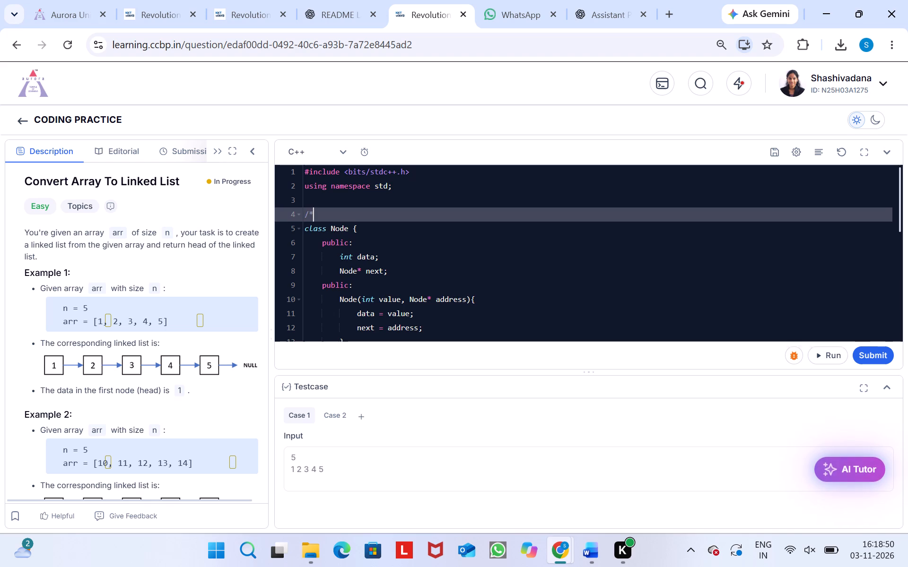
scroll(422, 313, "down", 5)
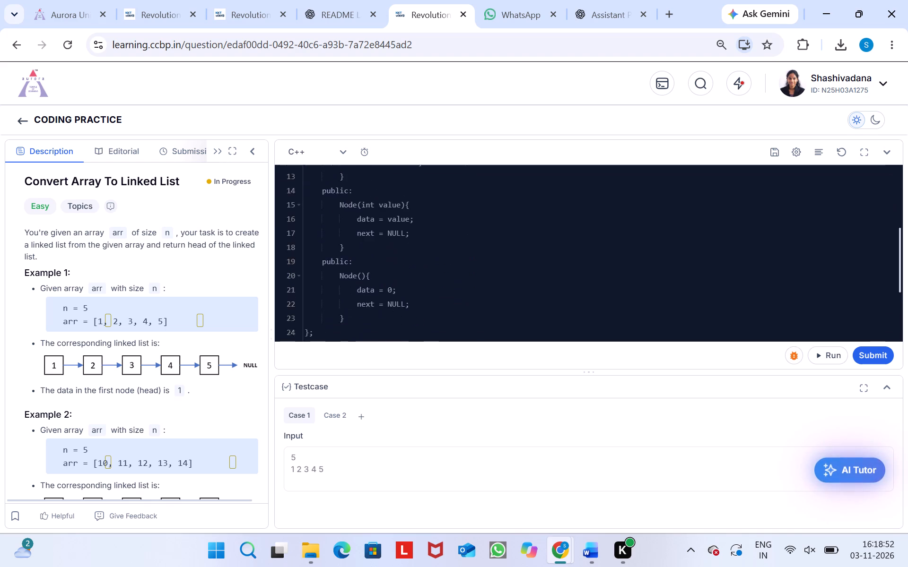
scroll(422, 313, "down", 3)
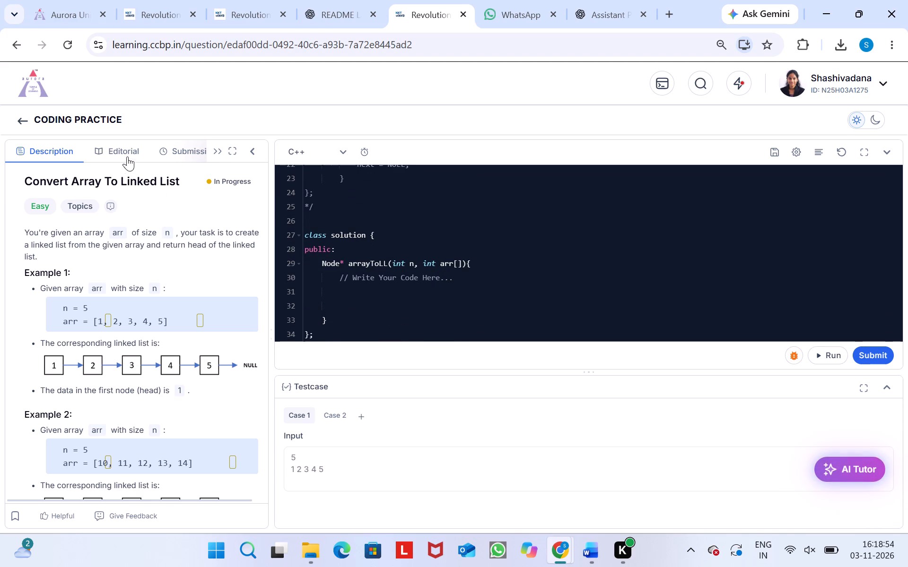
Open the problem's editorial and find the solution class in its C++ code implementation.
left_click(124, 151)
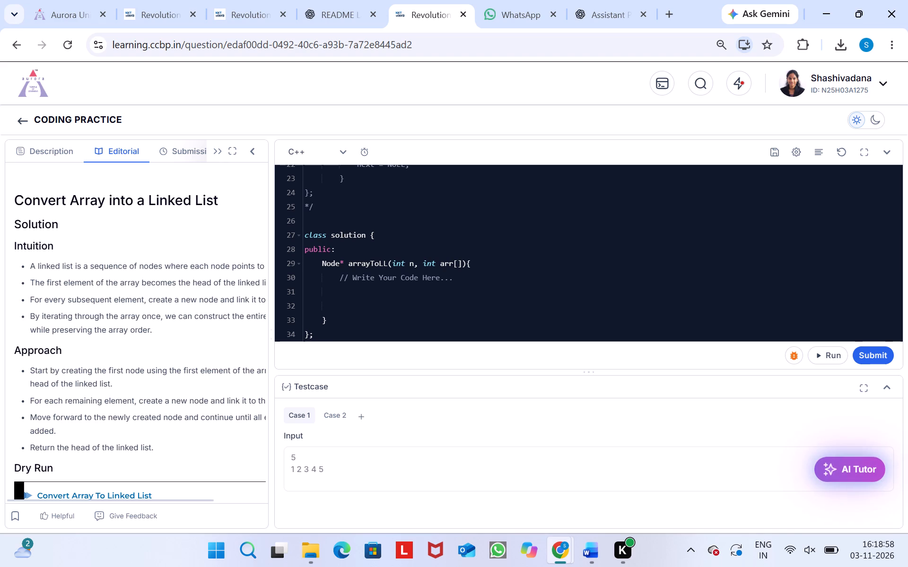
scroll(144, 319, "down", 9)
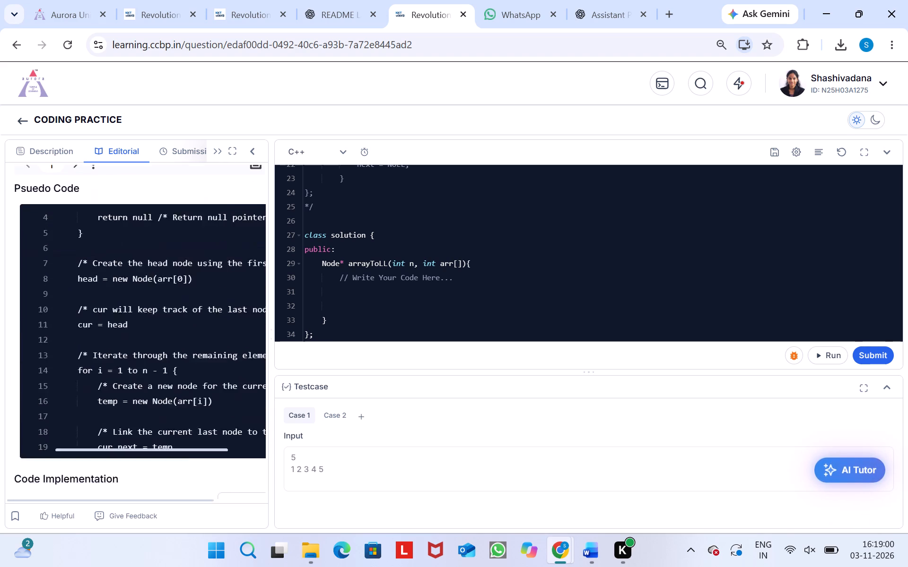
scroll(144, 319, "down", 4)
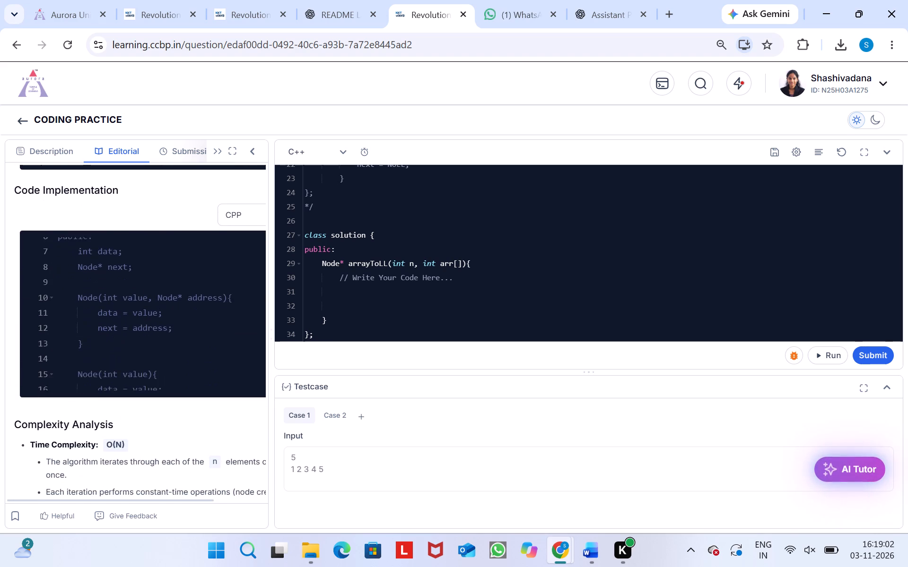
scroll(144, 319, "down", 1)
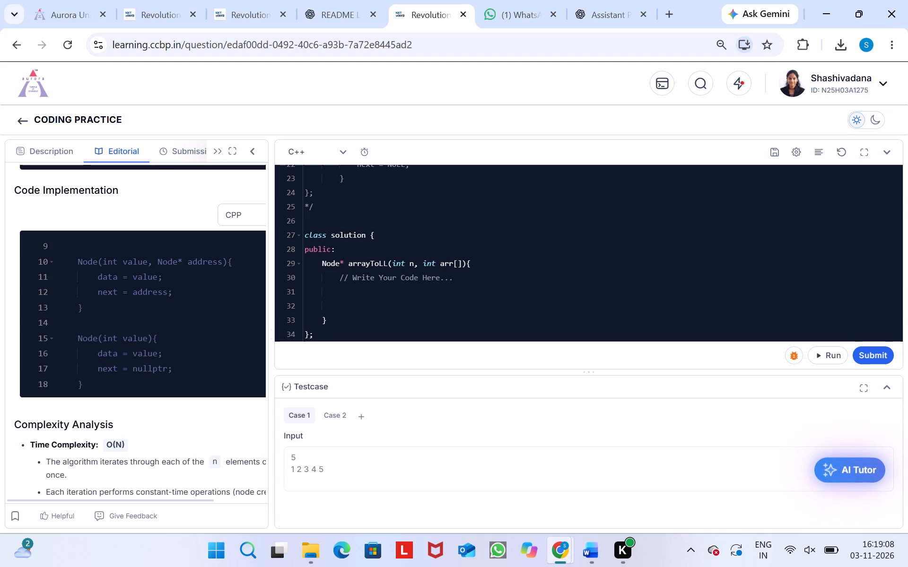
scroll(138, 332, "down", 5)
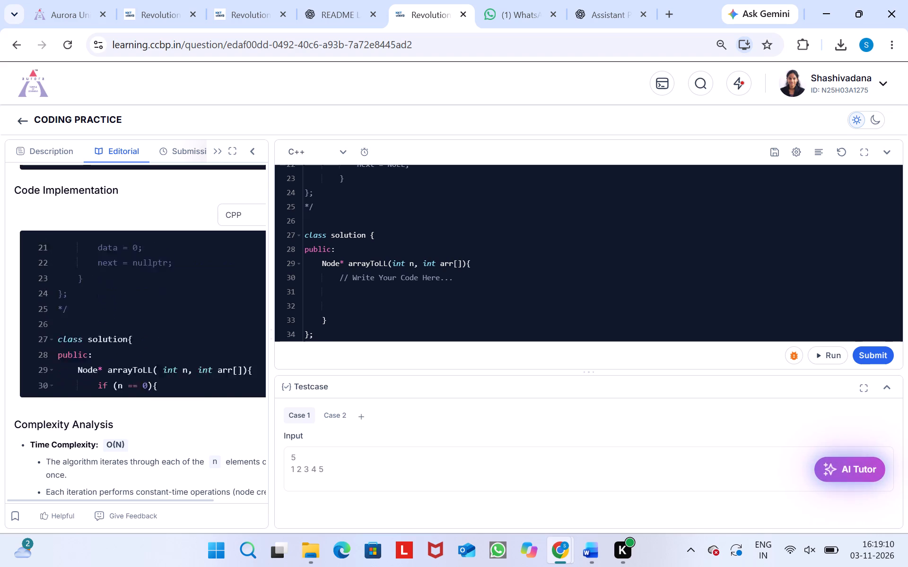
scroll(138, 332, "down", 1)
scroll(90, 309, "down", 4)
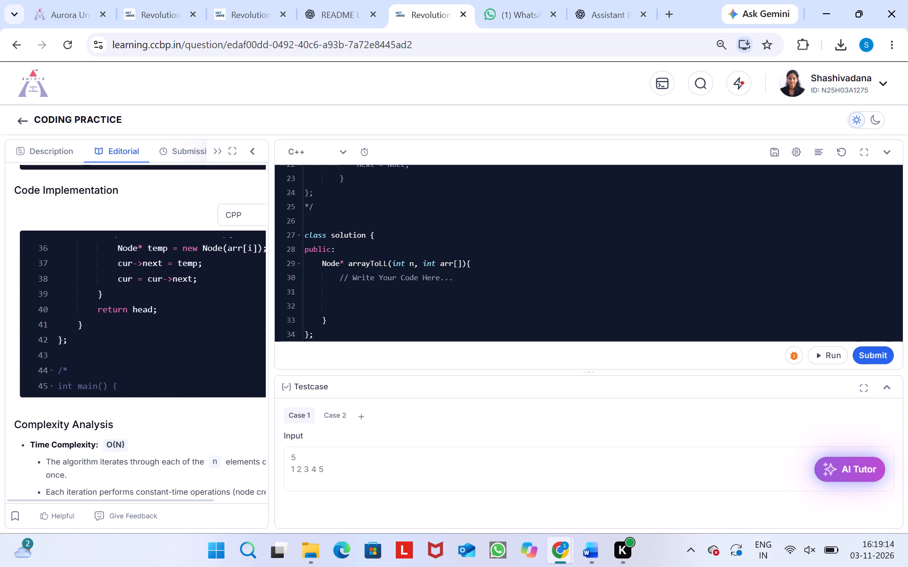
Copy the complete solution class from the editorial's C++ code and paste it over the editor's empty solution class.
left_click_drag(68, 341, 48, 231)
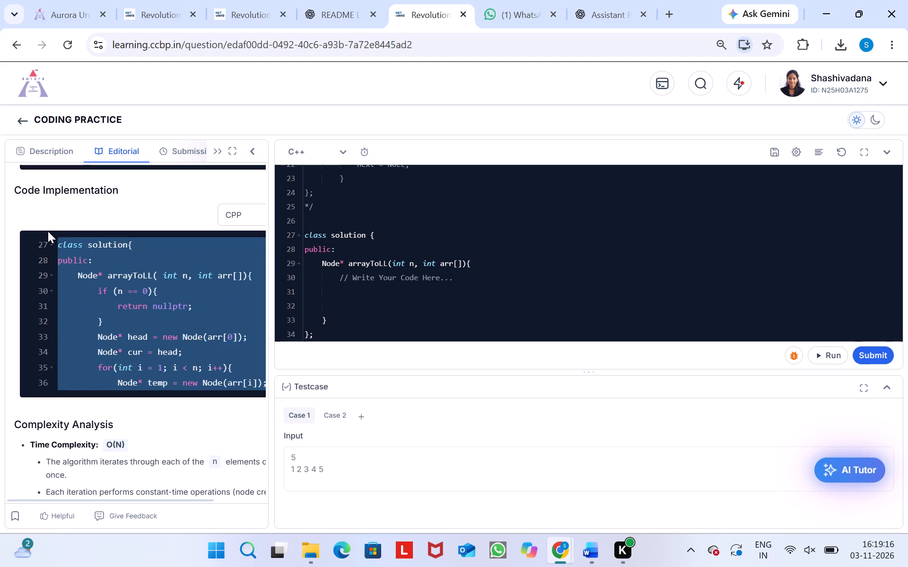
left_click_drag(48, 231, 54, 374)
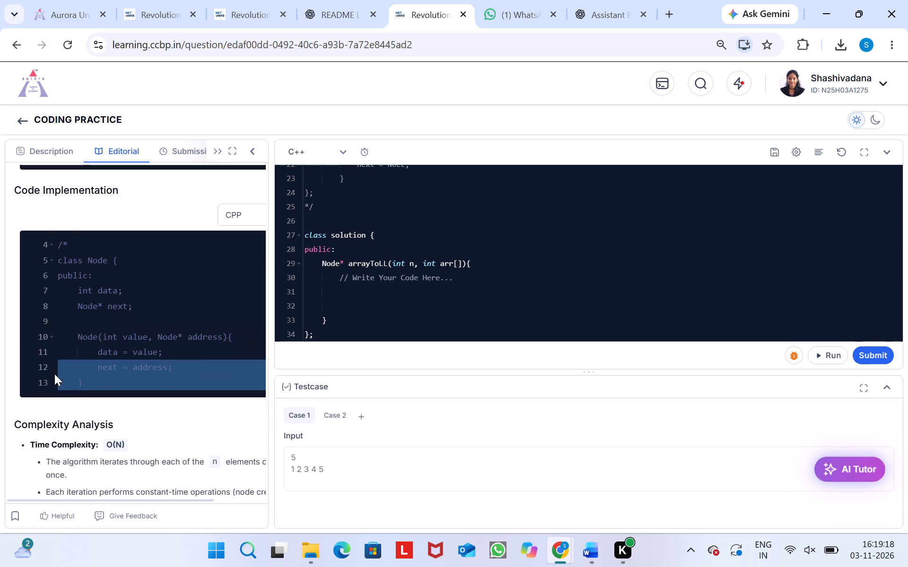
left_click_drag(54, 374, 59, 337)
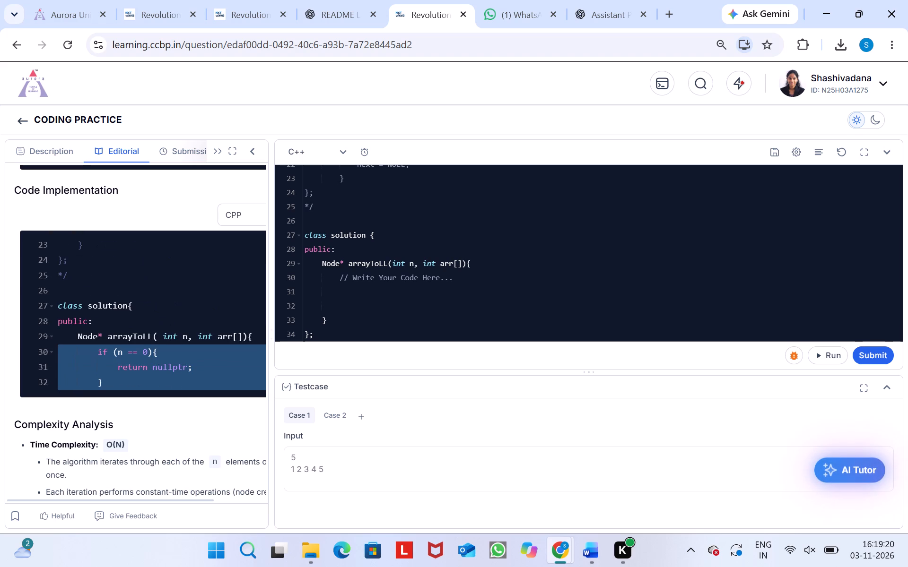
left_click_drag(59, 337, 58, 310)
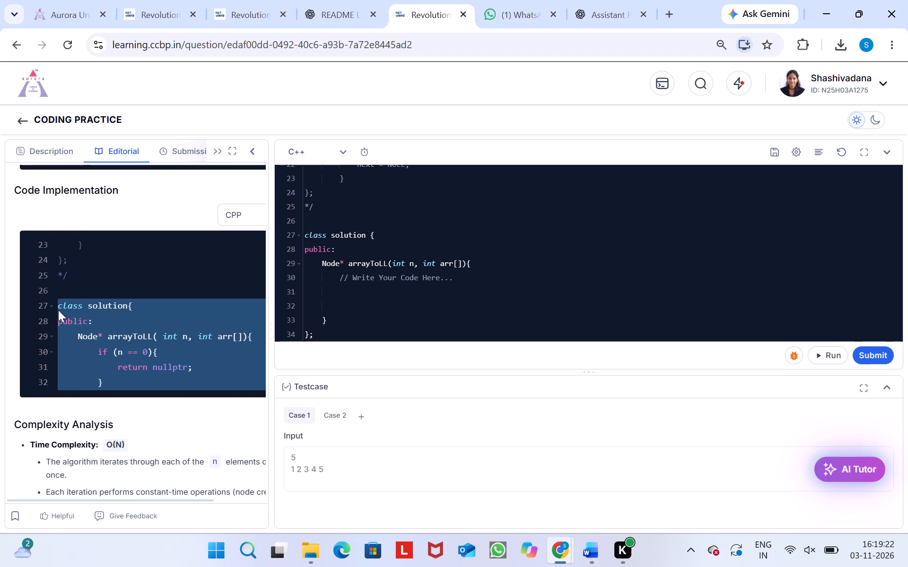
key("ctrl+c")
left_click_drag(303, 237, 324, 348)
key("ctrl+v")
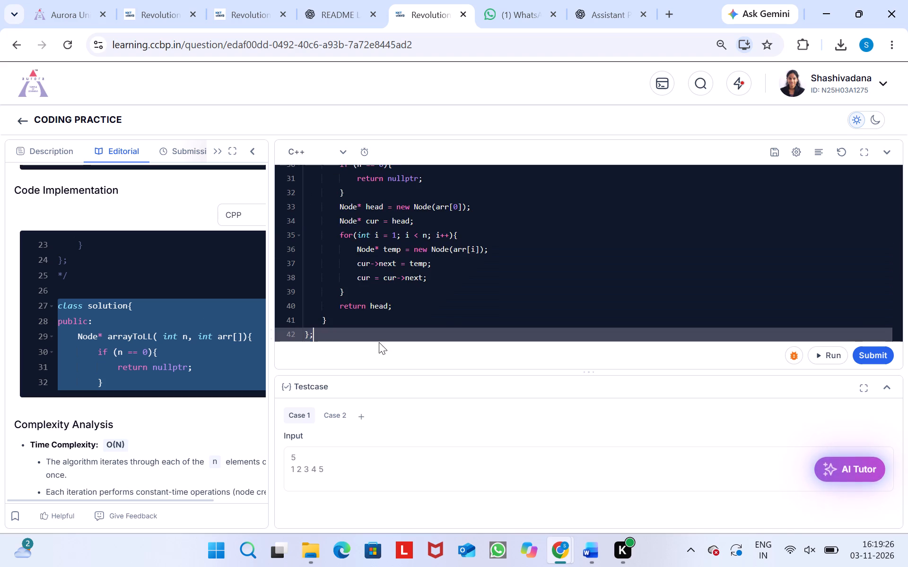
Run the Convert Array To Linked List code and submit it.
left_click(825, 358)
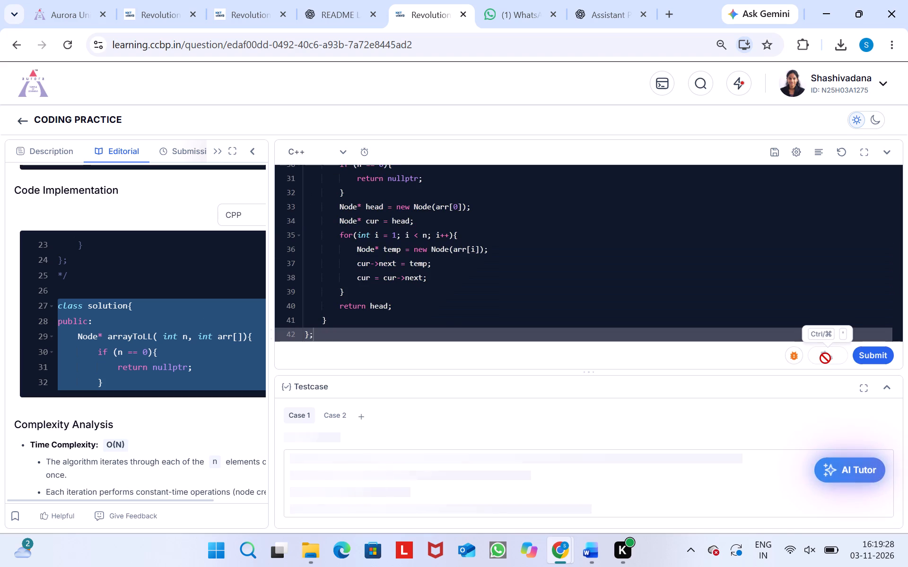
left_click(885, 356)
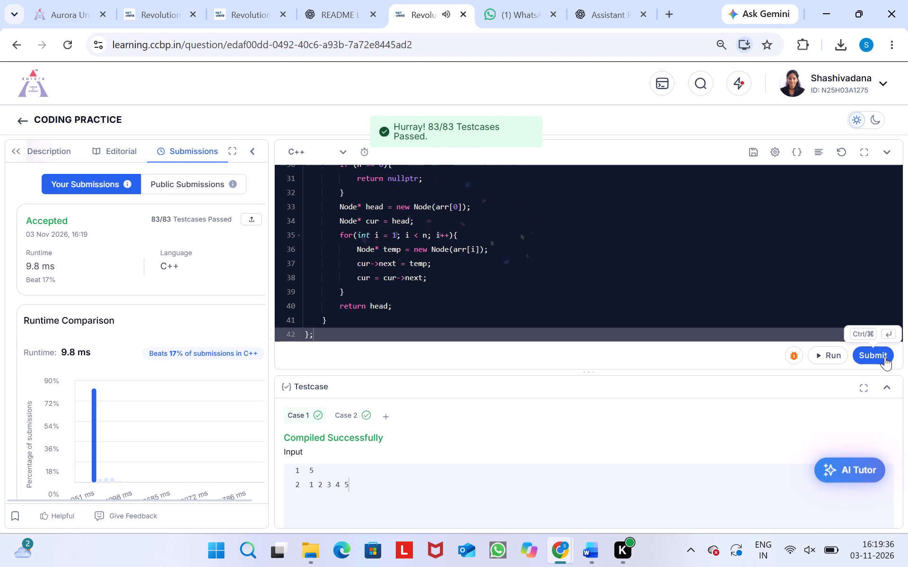
Show the problem description again and widen its pane to nearly half the page, so the linked-list diagrams fit at full size.
left_click(60, 156)
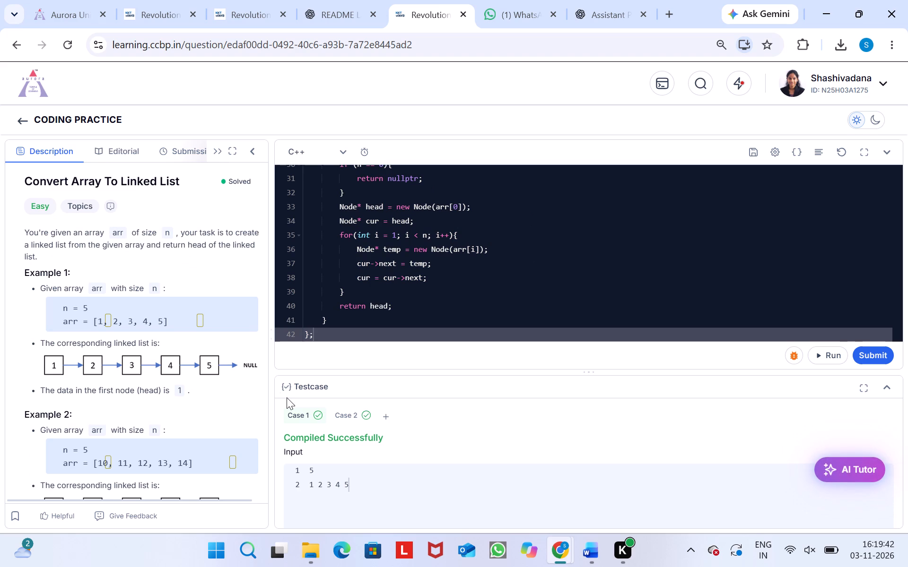
left_click_drag(268, 387, 425, 389)
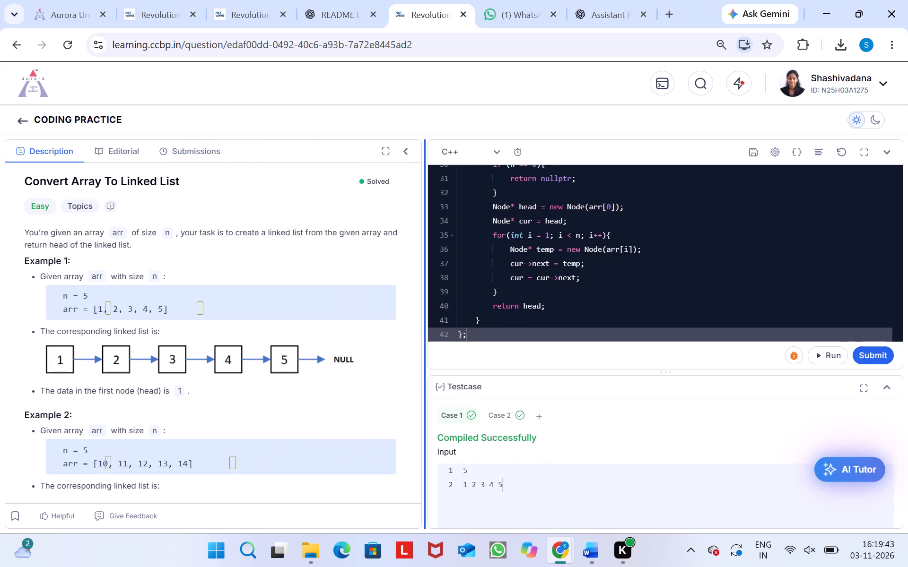
left_click_drag(425, 389, 469, 389)
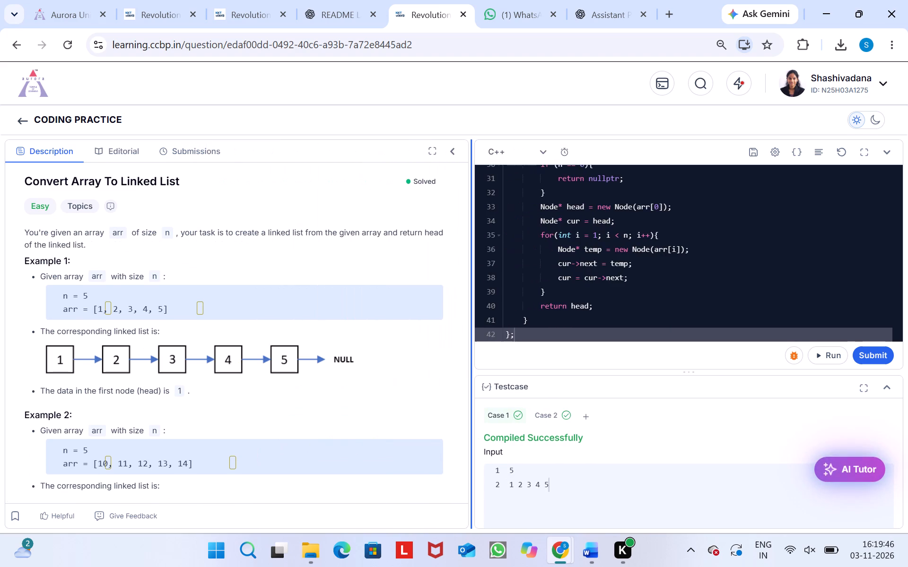
left_click_drag(469, 389, 423, 387)
scroll(211, 391, "down", 5)
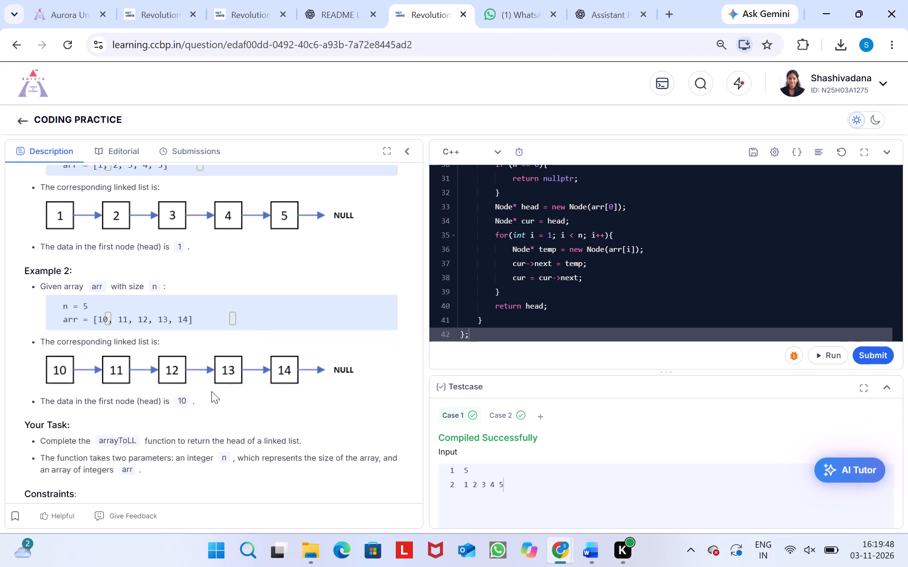
scroll(211, 391, "down", 4)
scroll(211, 391, "up", 7)
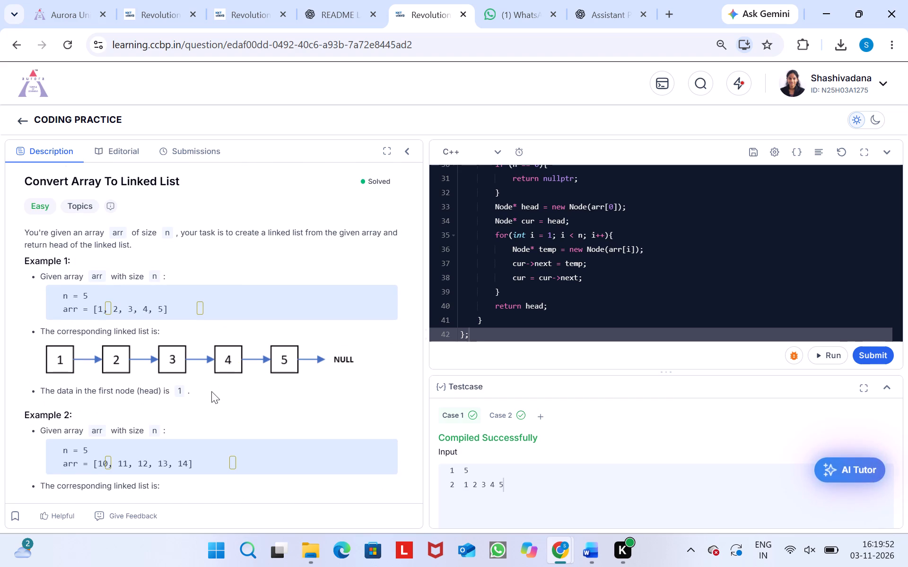
Capture a screenshot of the description pane from its top edge down to the end of Example 1.
key("Print")
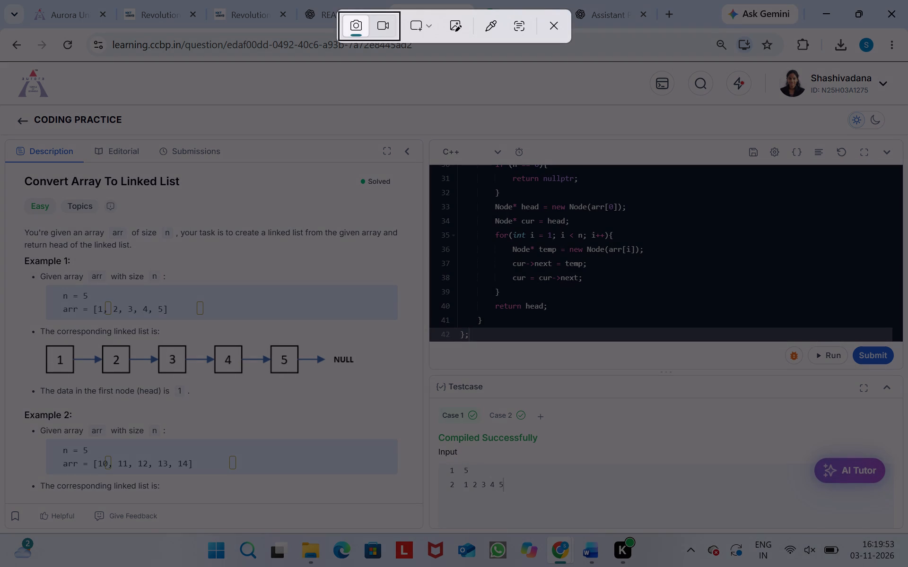
left_click_drag(3, 139, 372, 489)
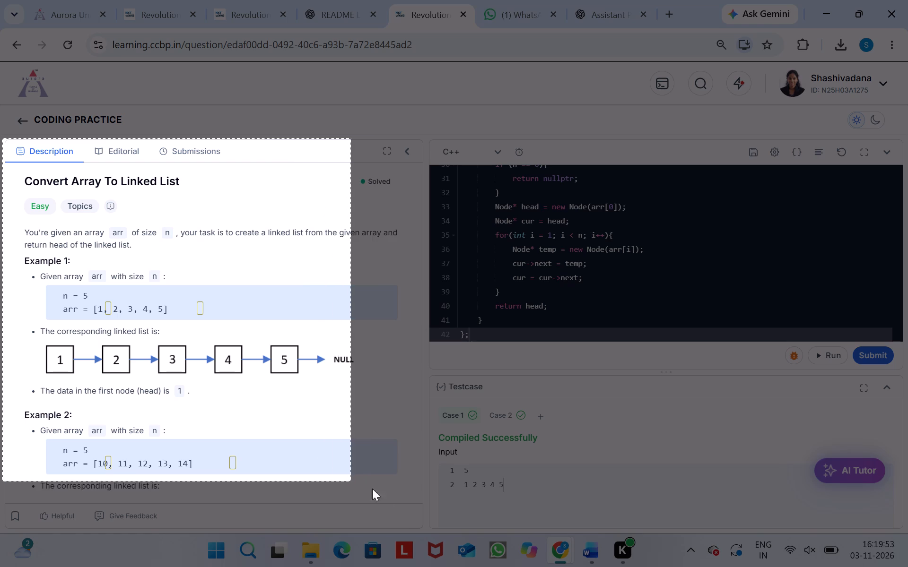
left_click_drag(372, 489, 421, 500)
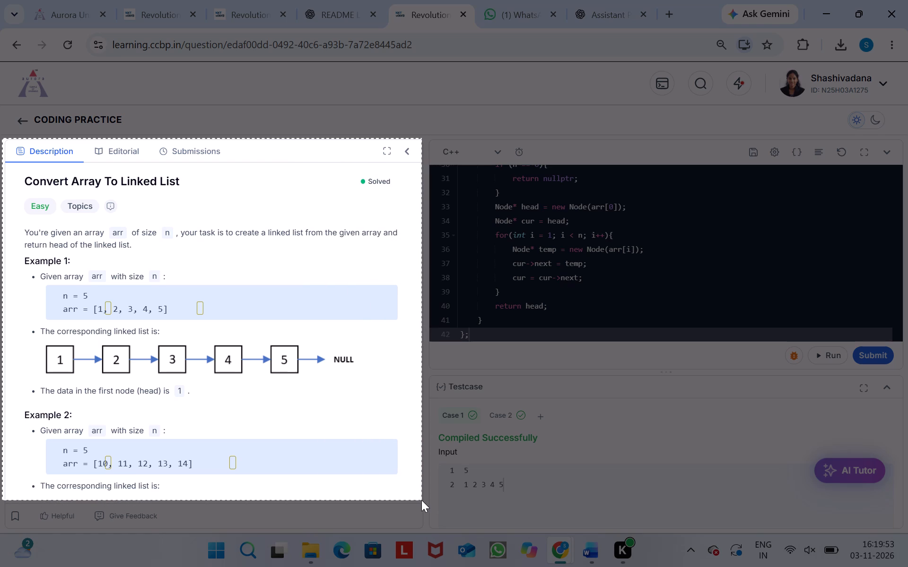
left_click_drag(421, 500, 422, 403)
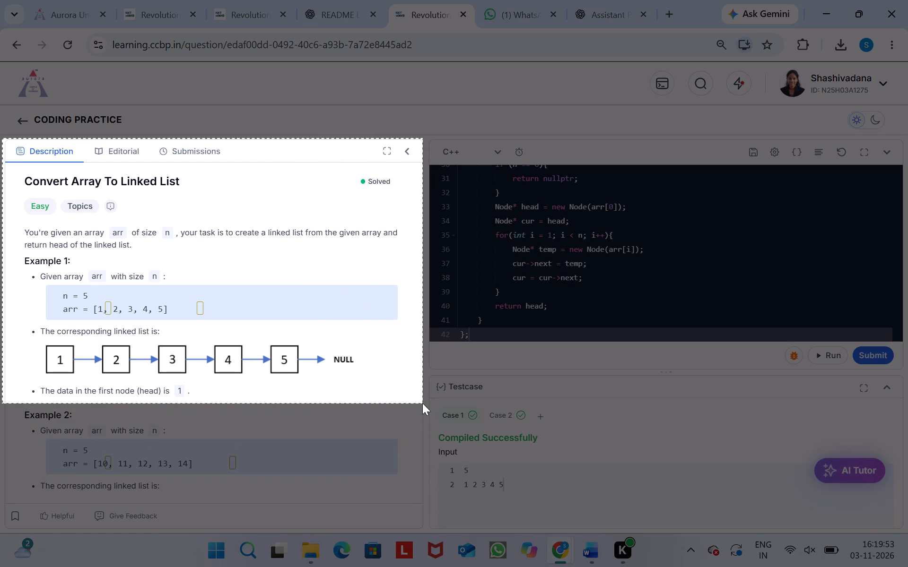
left_click_drag(422, 403, 421, 404)
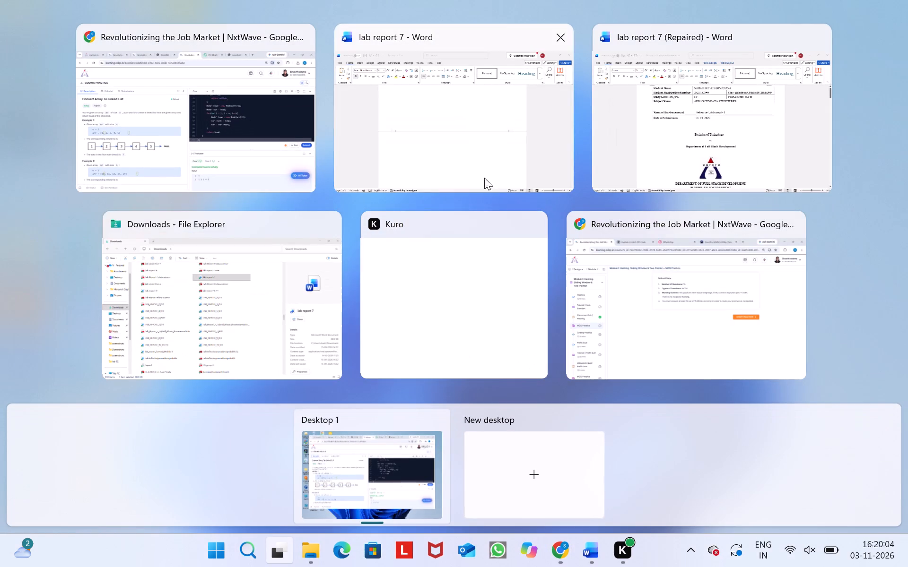
Switch to the "lab report 7" document in Word.
left_click(424, 152)
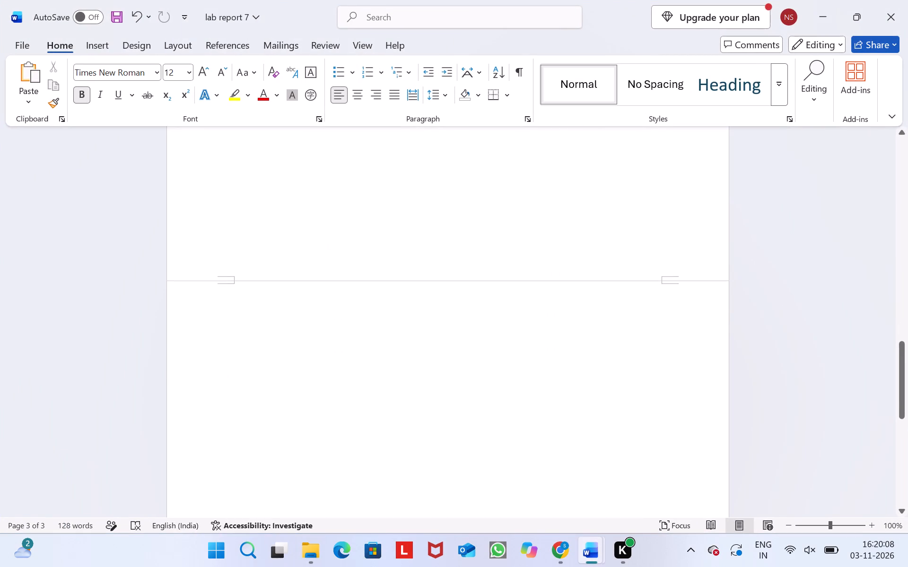
Add the line "Question 1:" at the top of the blank page 3, followed by a new line.
key("Down")
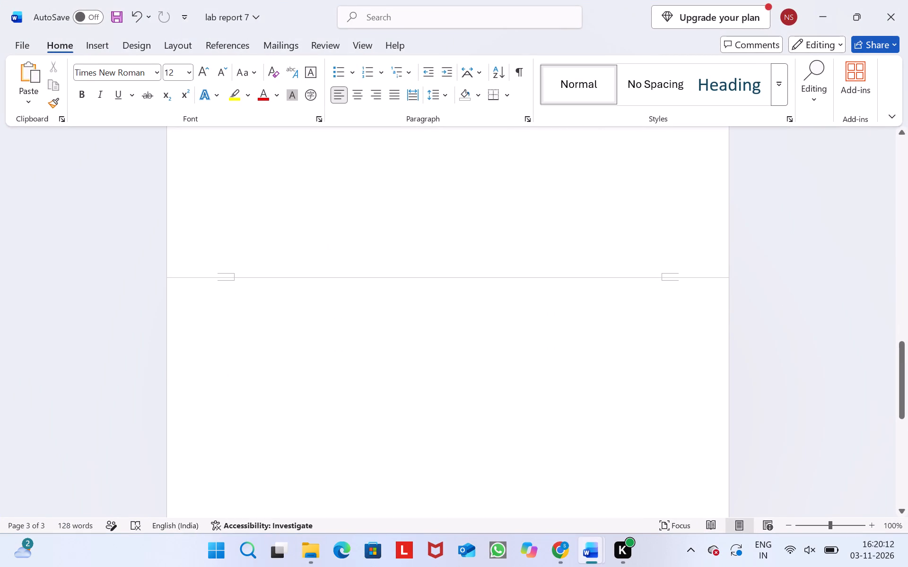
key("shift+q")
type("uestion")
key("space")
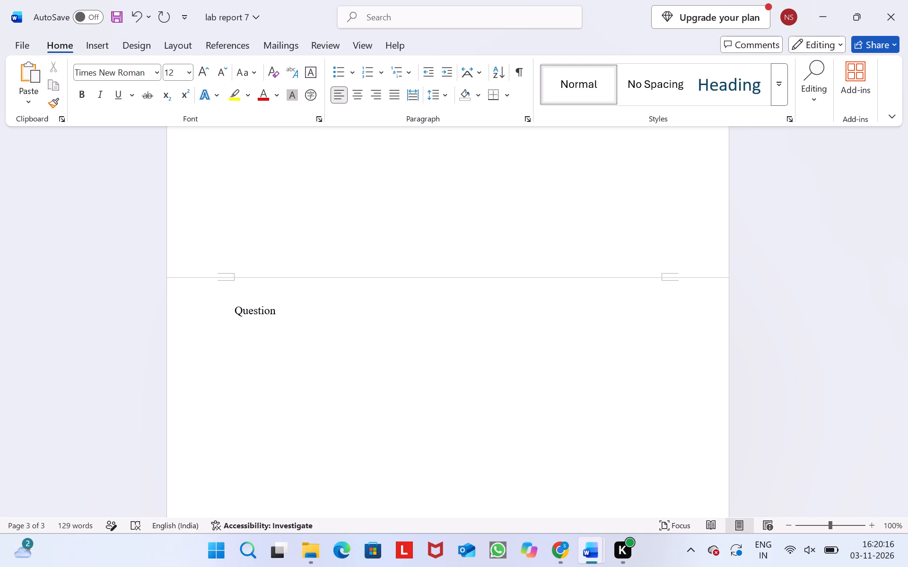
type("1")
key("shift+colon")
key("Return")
Paste the captured problem description screenshot below the "Question 1:" line.
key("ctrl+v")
scroll(375, 257, "down", 1)
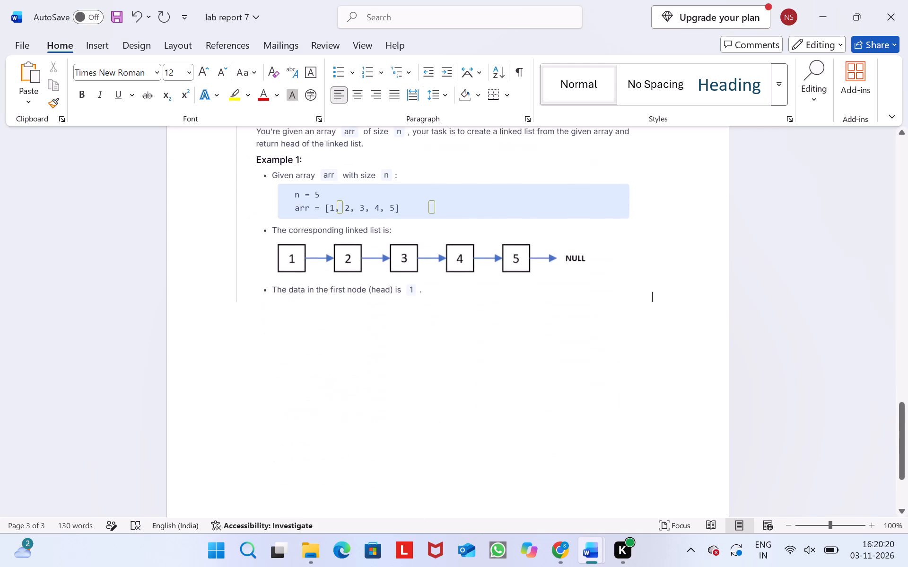
scroll(375, 257, "down", 1)
Add the line "Code:" below the pasted screenshot, leaving a blank line between them.
key("Return")
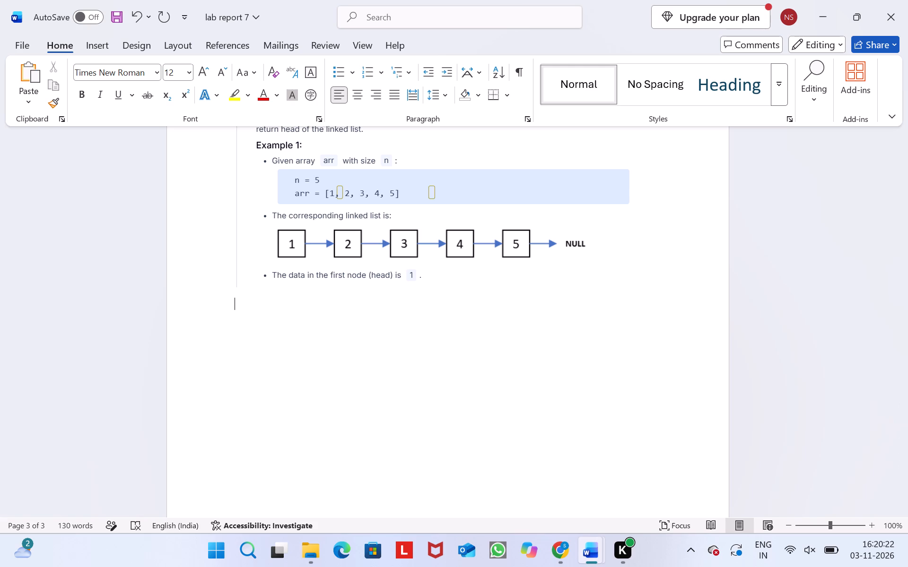
key("Return")
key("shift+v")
key("shift+BackSpace")
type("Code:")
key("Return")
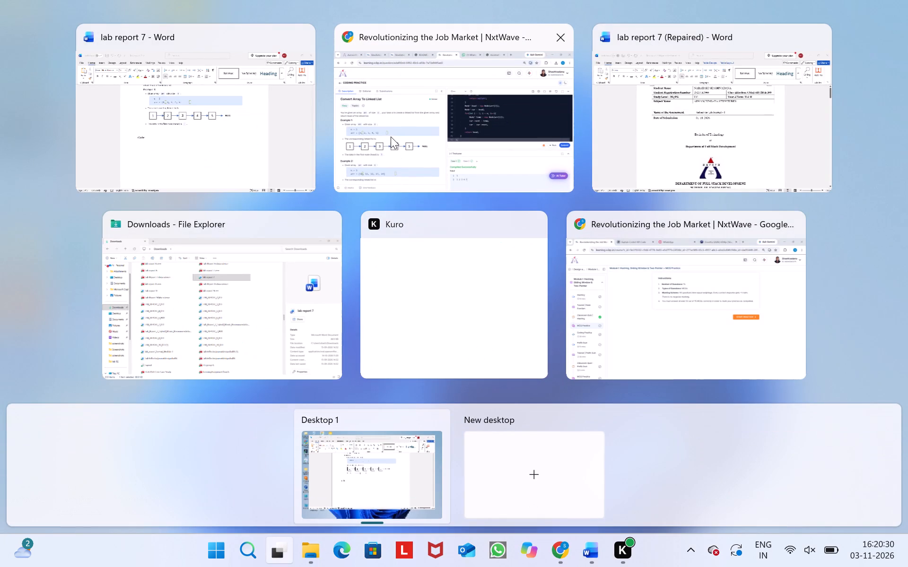
Copy the "#include <bits/stdc++.h>" and "using namespace std;" lines from the code editor in Chrome and paste them under "Code:" in Word.
left_click(391, 137)
scroll(475, 226, "up", 1)
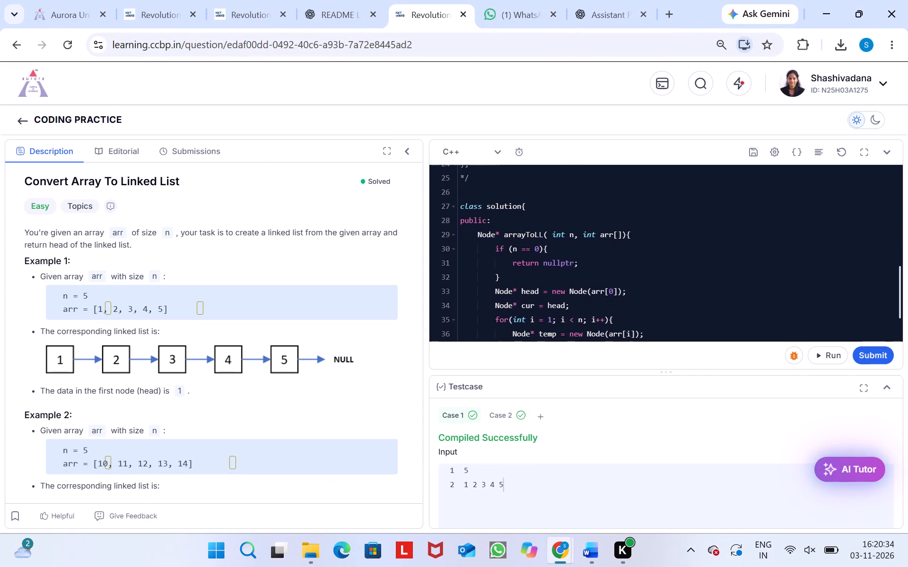
scroll(467, 191, "up", 4)
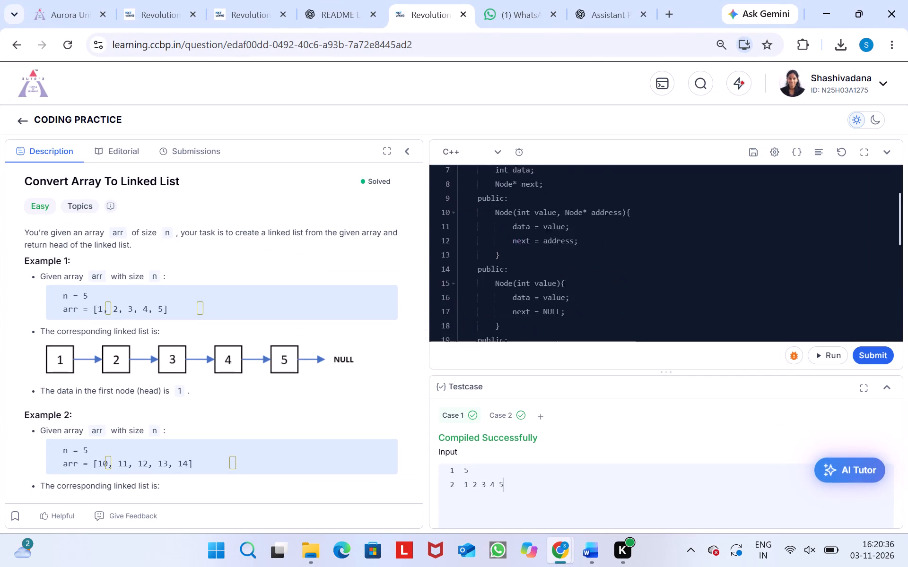
scroll(467, 191, "up", 1)
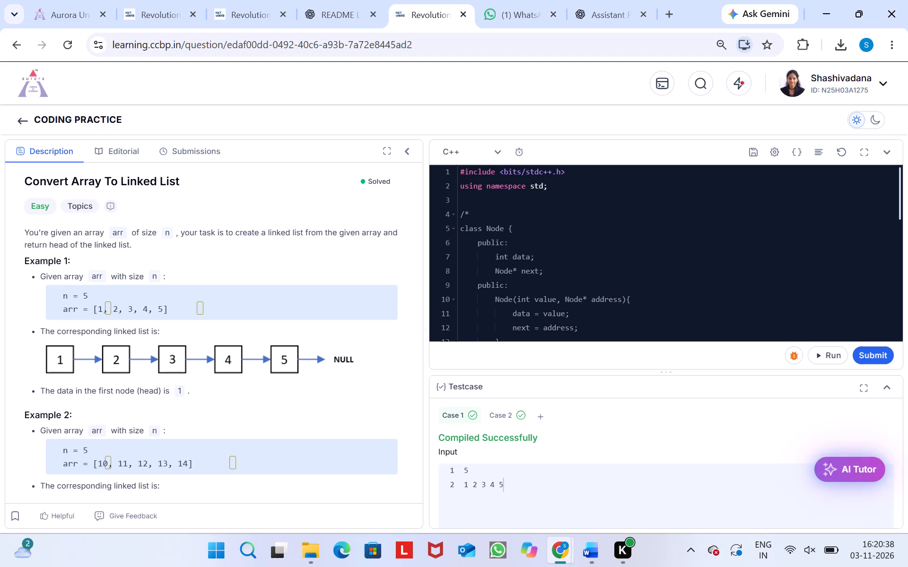
left_click_drag(462, 169, 524, 189)
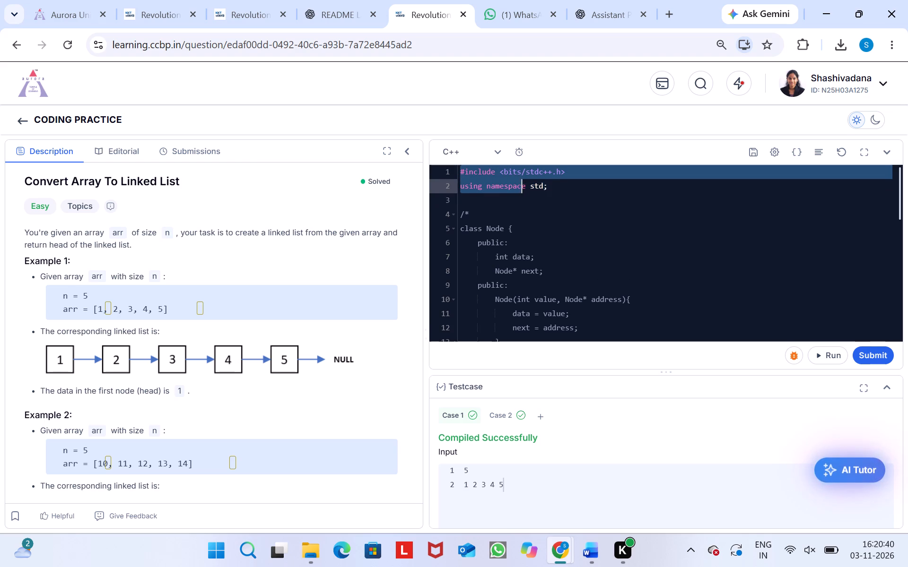
left_click_drag(524, 189, 554, 188)
key("ctrl+c")
left_click(554, 188)
left_click(461, 132)
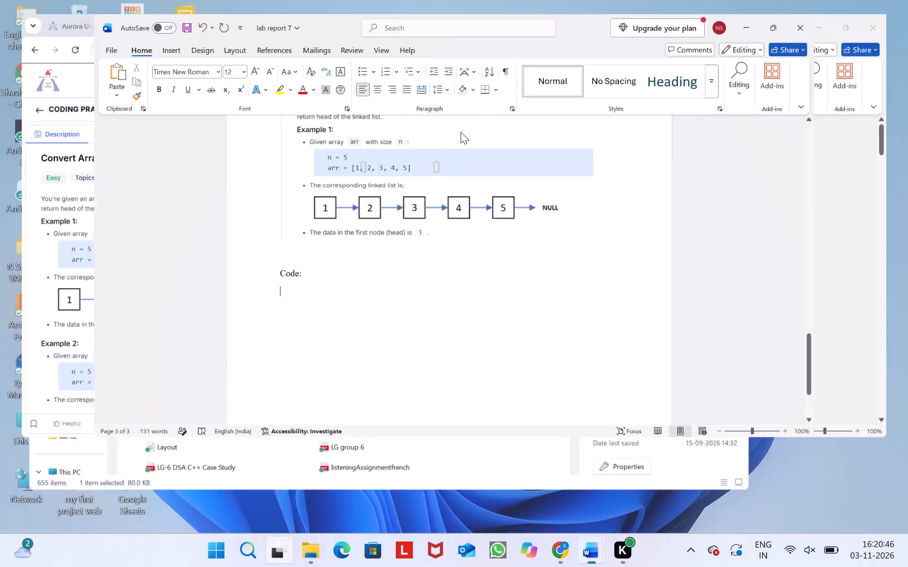
key("ctrl+v")
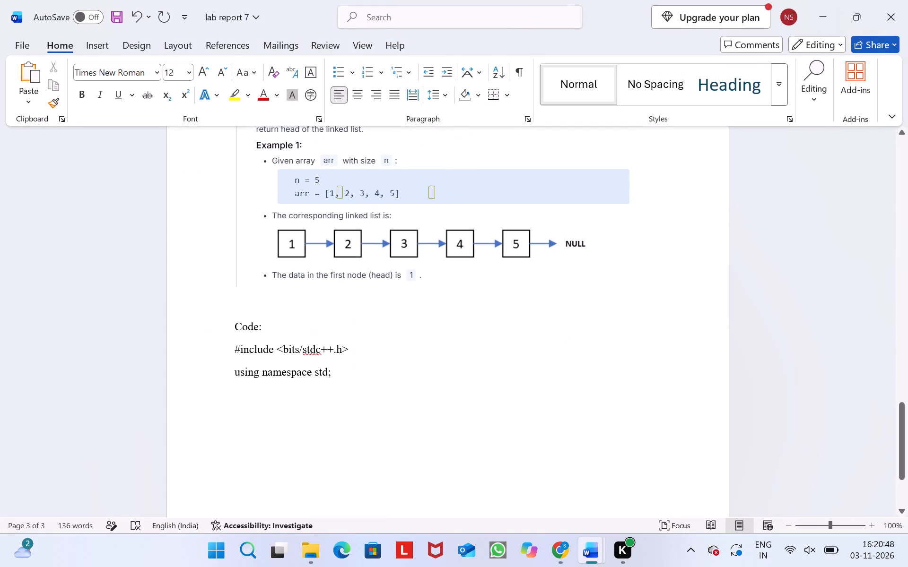
Copy the whole solution class from the Chrome code editor and paste it on a new line below "using namespace std;" in Word.
left_click(461, 132)
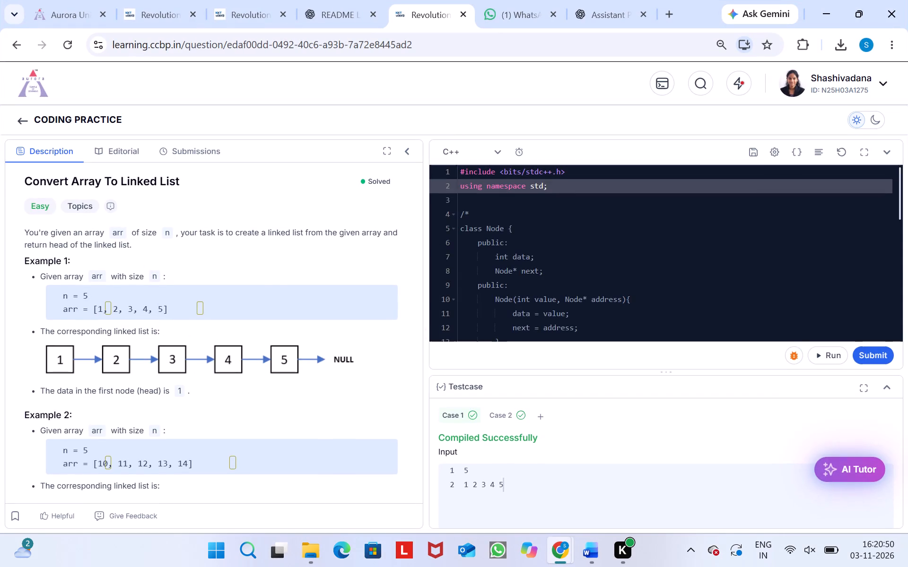
scroll(515, 285, "down", 6)
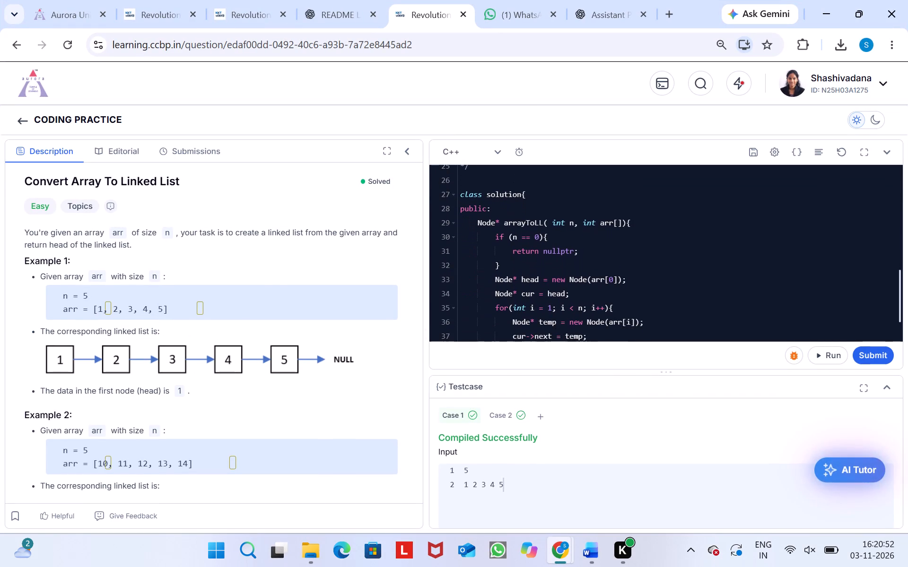
left_click_drag(461, 195, 597, 387)
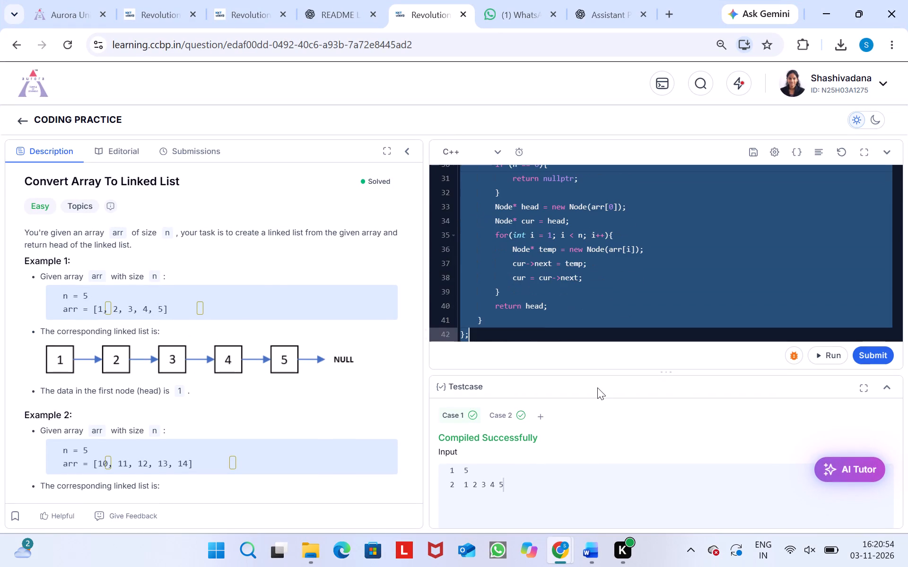
key("ctrl+c")
left_click(427, 155)
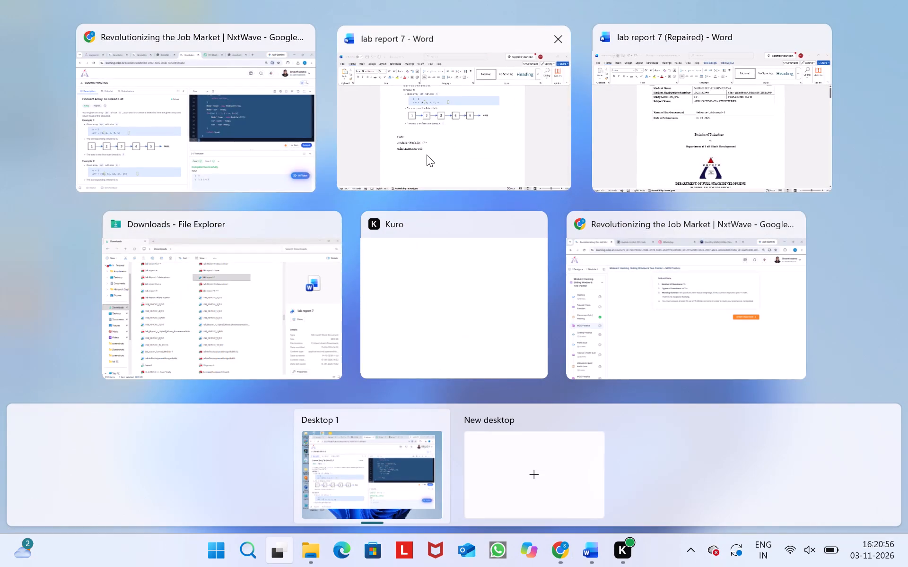
key("Return")
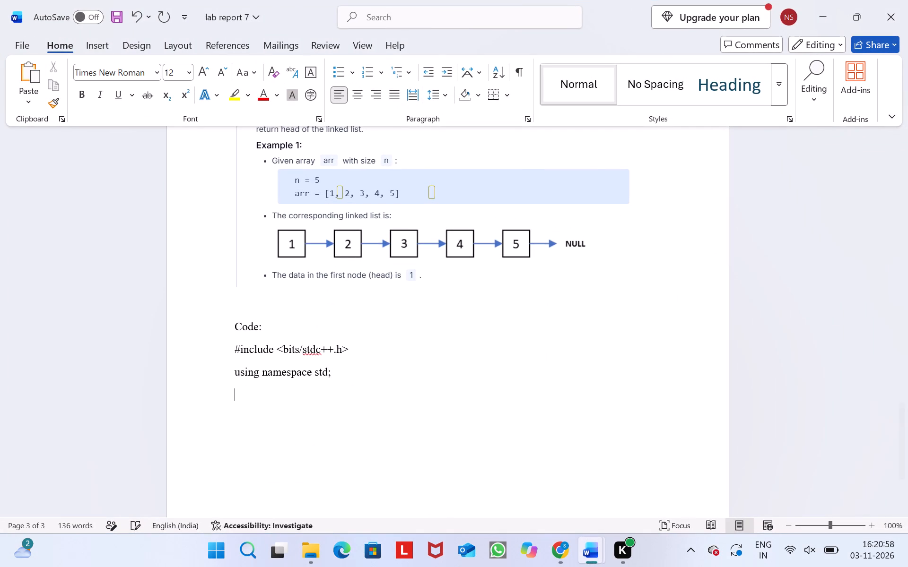
key("ctrl+v")
Make the "Code:" heading bold and set its font size to 14.
scroll(331, 246, "up", 1)
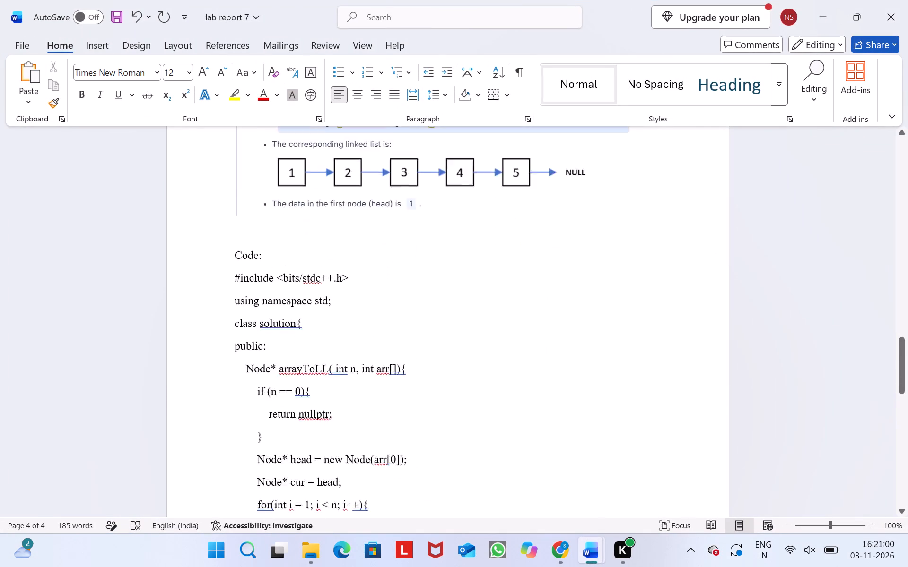
scroll(331, 246, "up", 1)
left_click_drag(262, 317, 228, 315)
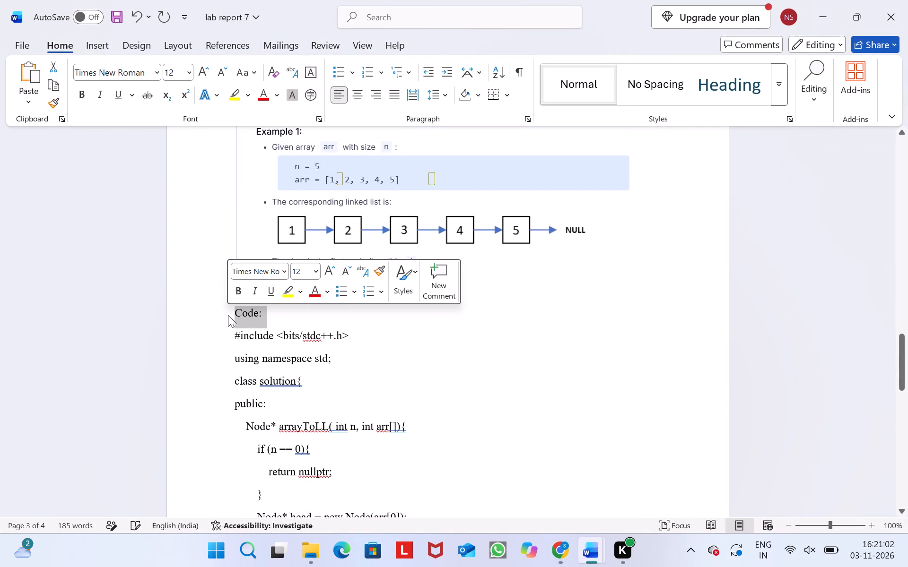
left_click(241, 292)
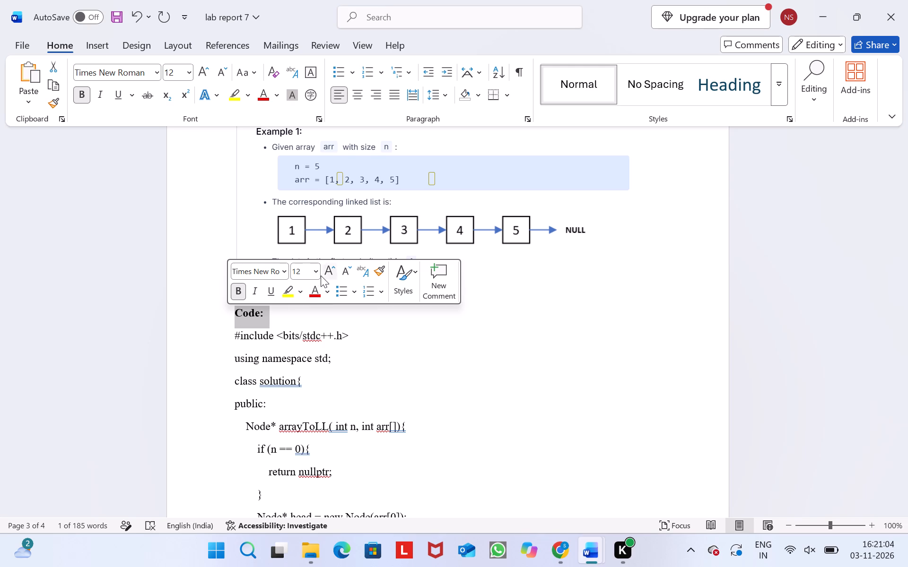
left_click(317, 275)
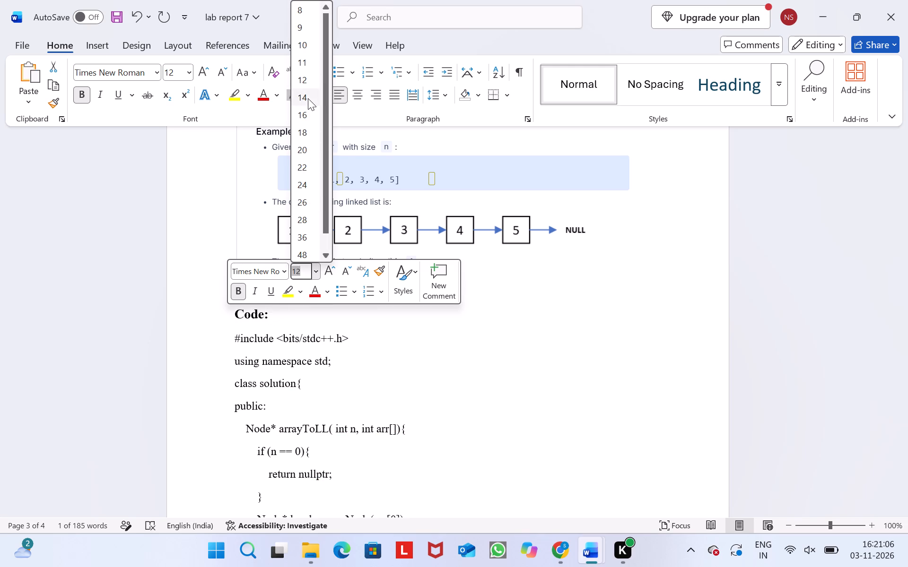
left_click(308, 98)
left_click(213, 237)
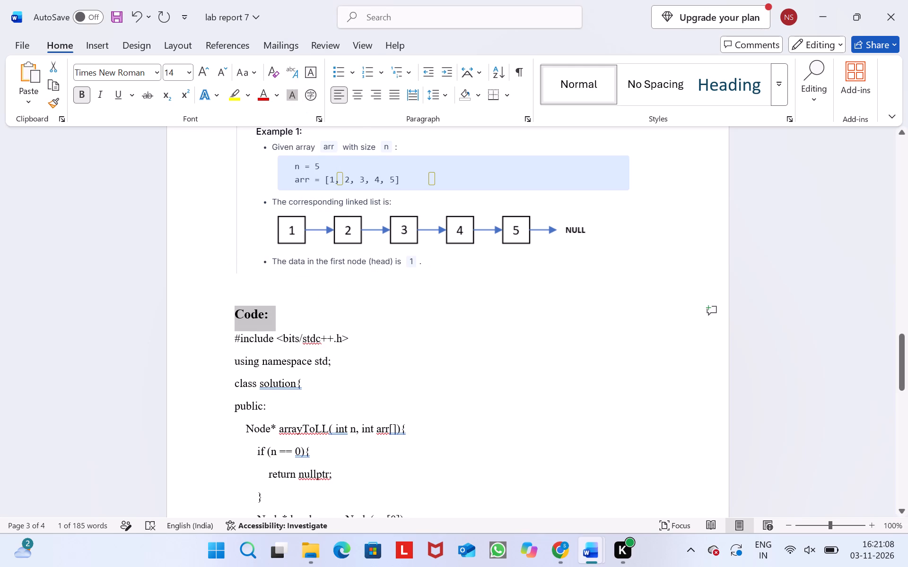
left_click(360, 326)
Make the "Question 1:" heading bold and set its font size to 14.
scroll(360, 326, "up", 1)
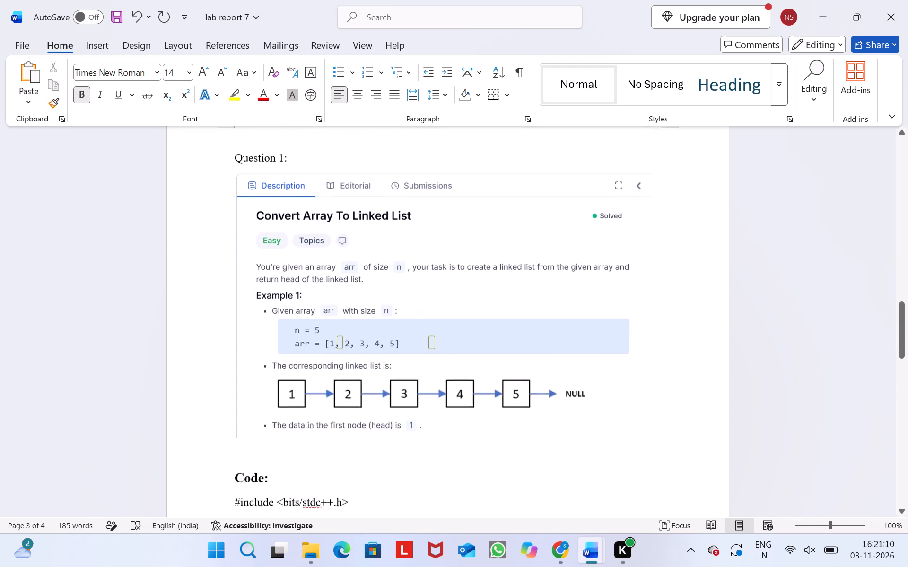
scroll(360, 326, "up", 2)
scroll(341, 376, "down", 1)
left_click_drag(288, 271, 246, 267)
left_click(252, 238)
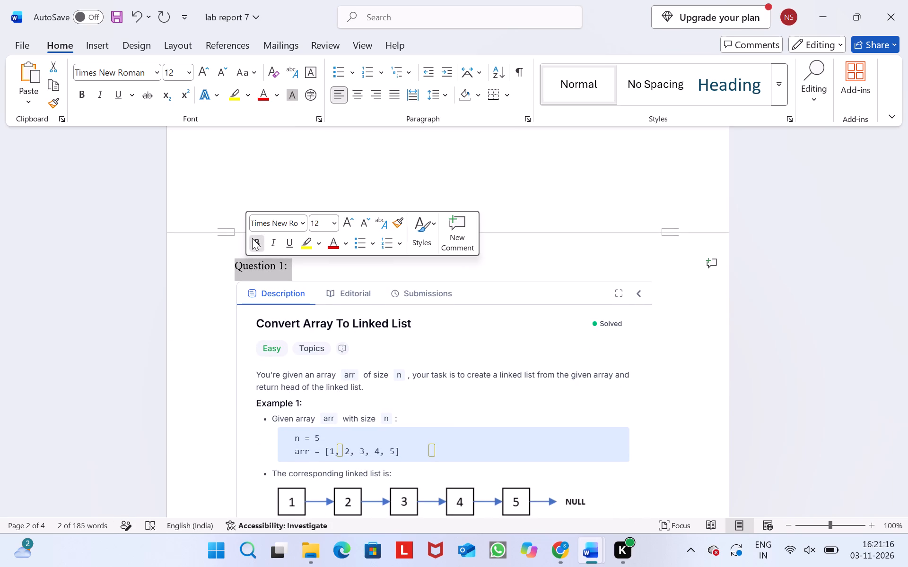
left_click(334, 223)
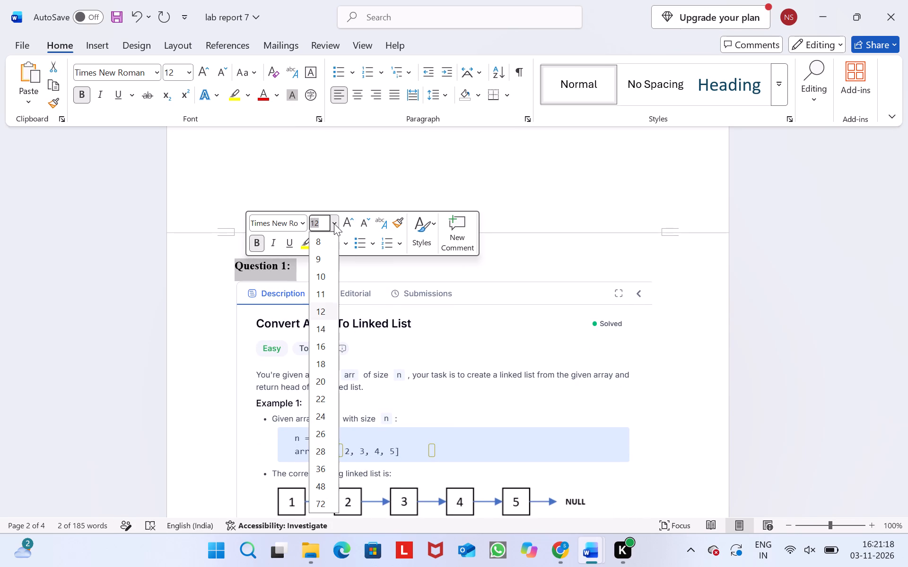
left_click(325, 334)
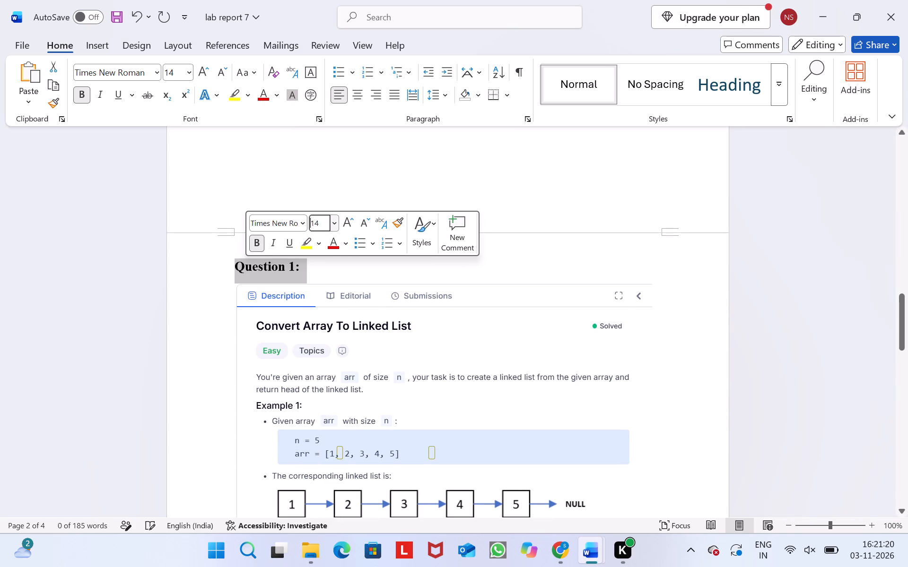
left_click(344, 271)
Add a new line after the closing brace and semicolon at the end of the pasted code.
scroll(344, 271, "down", 2)
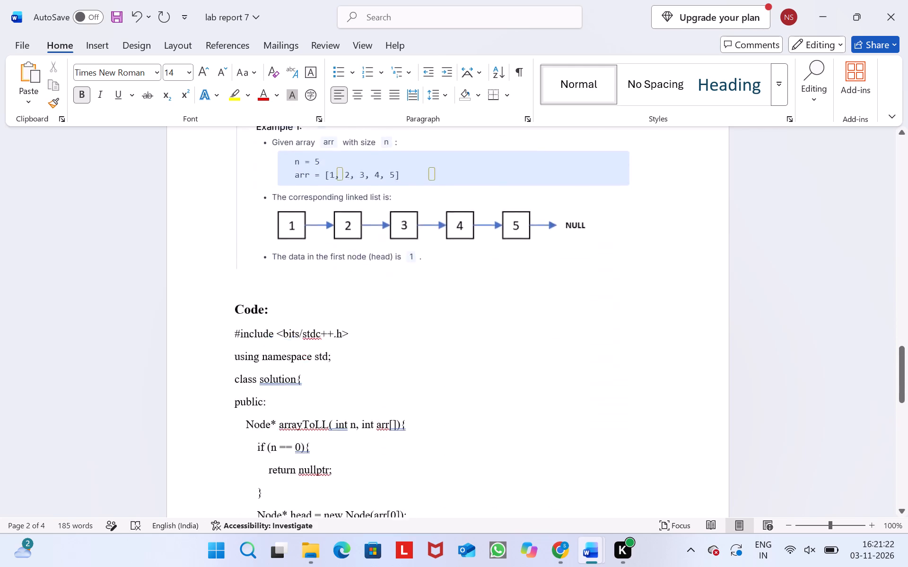
scroll(344, 271, "down", 2)
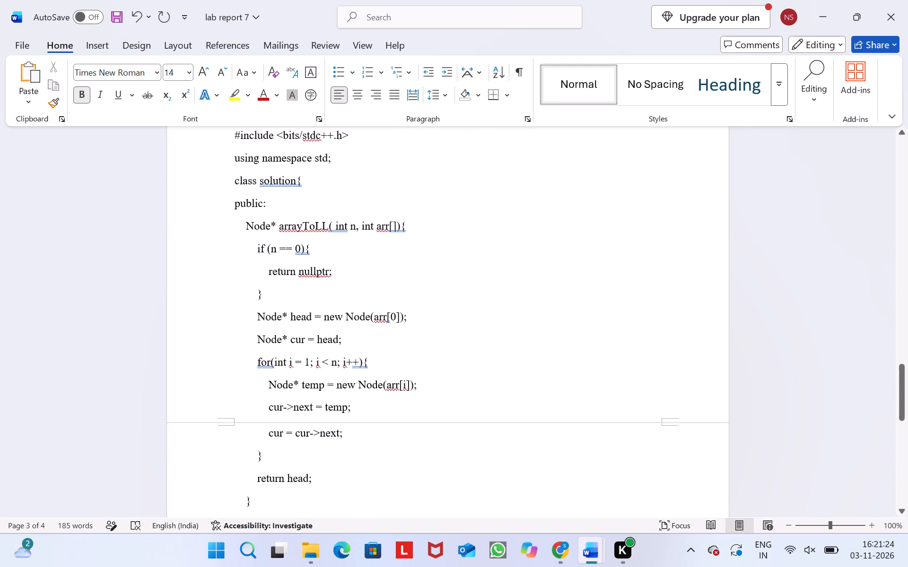
scroll(344, 271, "down", 1)
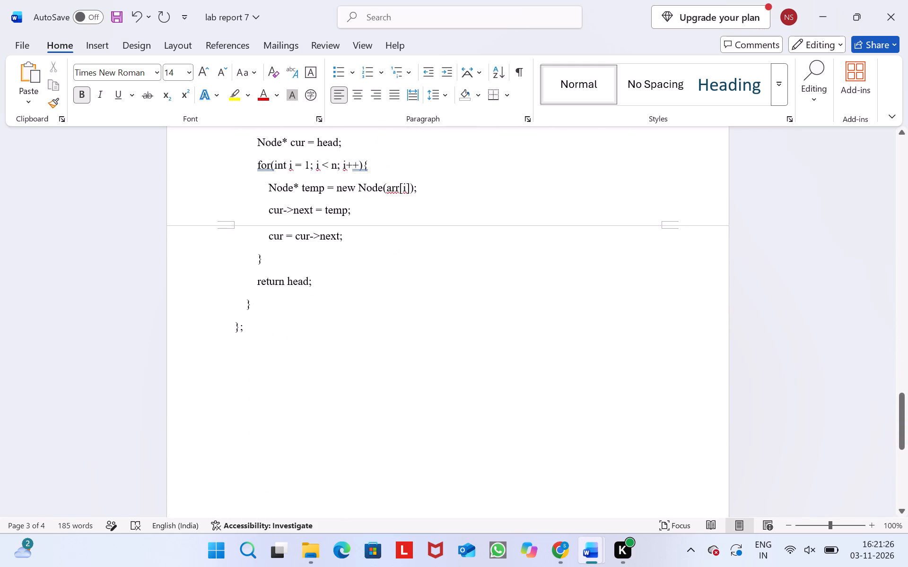
scroll(344, 271, "down", 1)
left_click(261, 328)
key("Return")
Switch to Chrome and resize the coding practice panes: narrow the description, shrink the code editor and show the testcase input with the outputs.
scroll(261, 328, "up", 1)
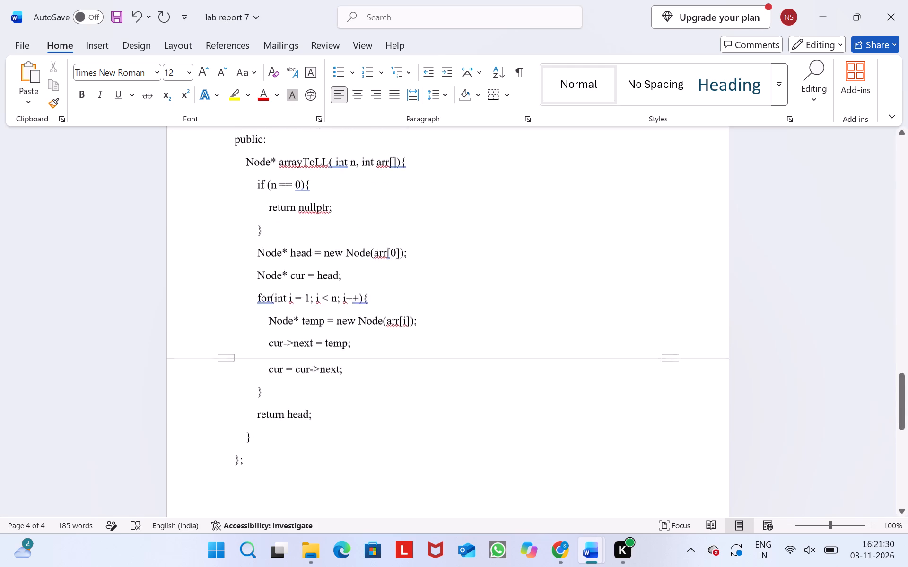
scroll(261, 328, "up", 2)
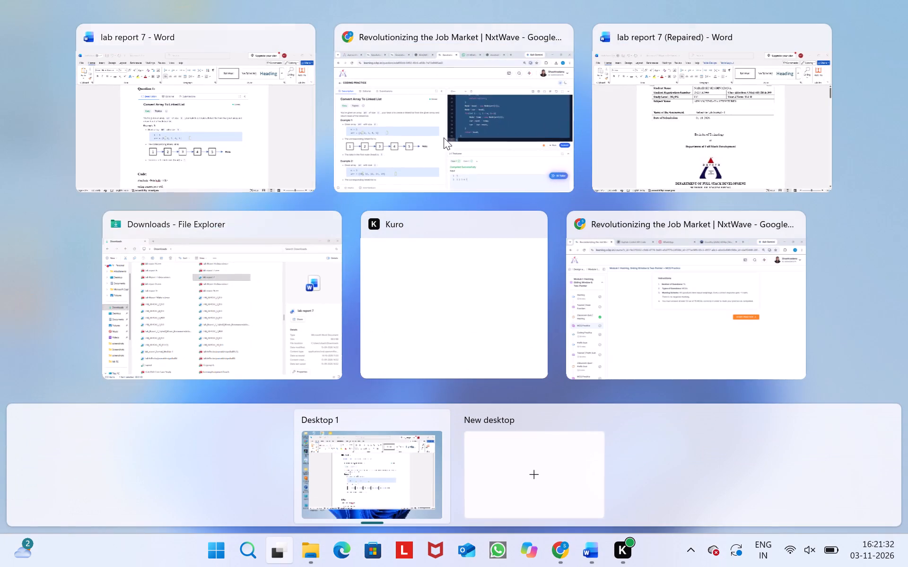
left_click(471, 123)
left_click(637, 328)
scroll(637, 328, "down", 1)
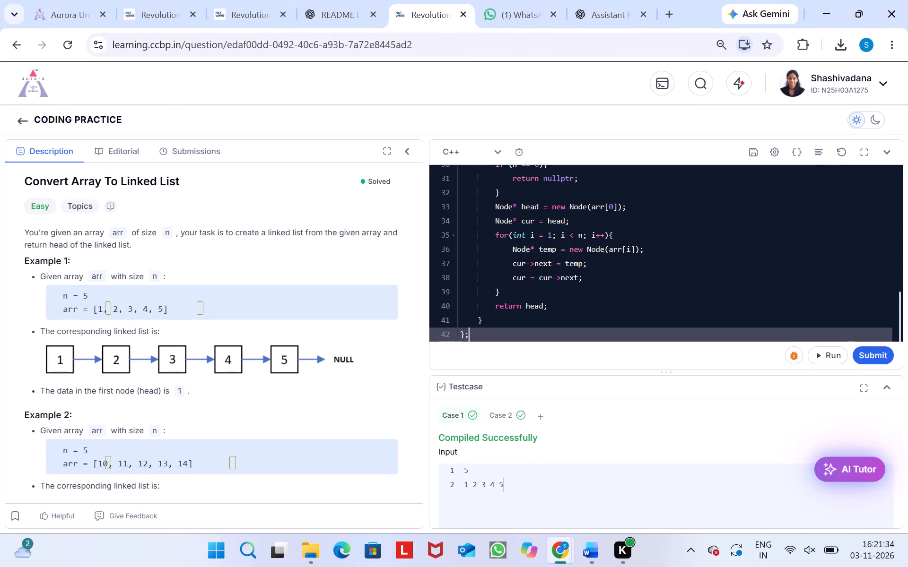
scroll(637, 328, "down", 1)
left_click_drag(602, 373, 600, 342)
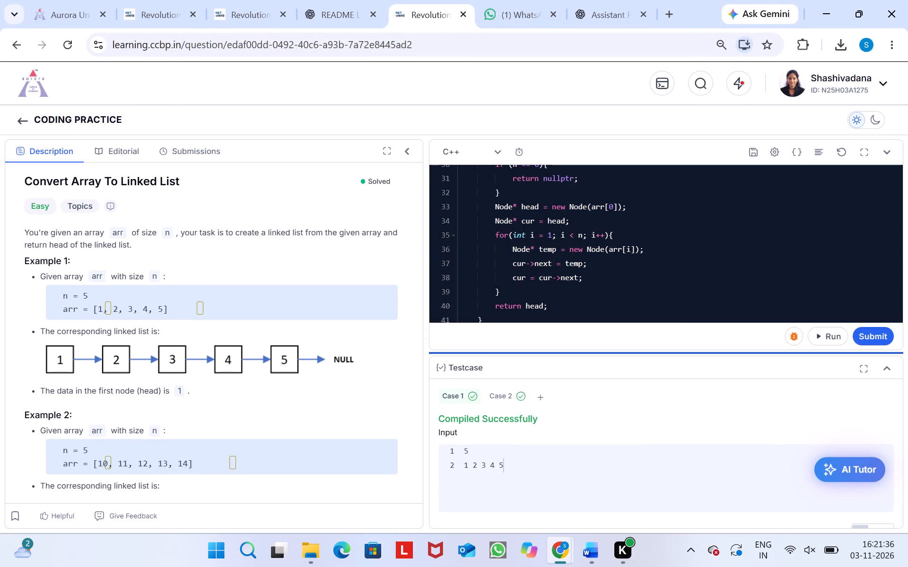
left_click_drag(600, 342, 586, 194)
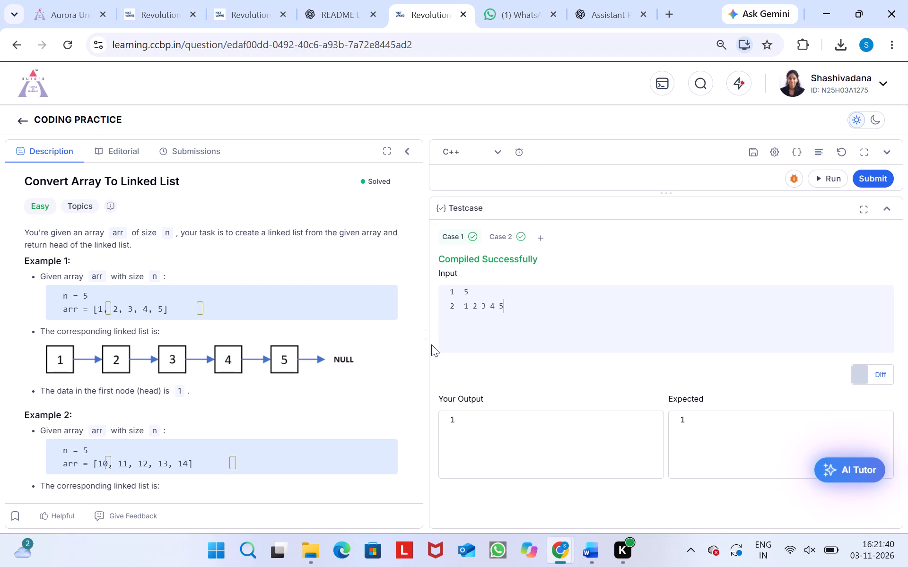
left_click_drag(426, 347, 294, 344)
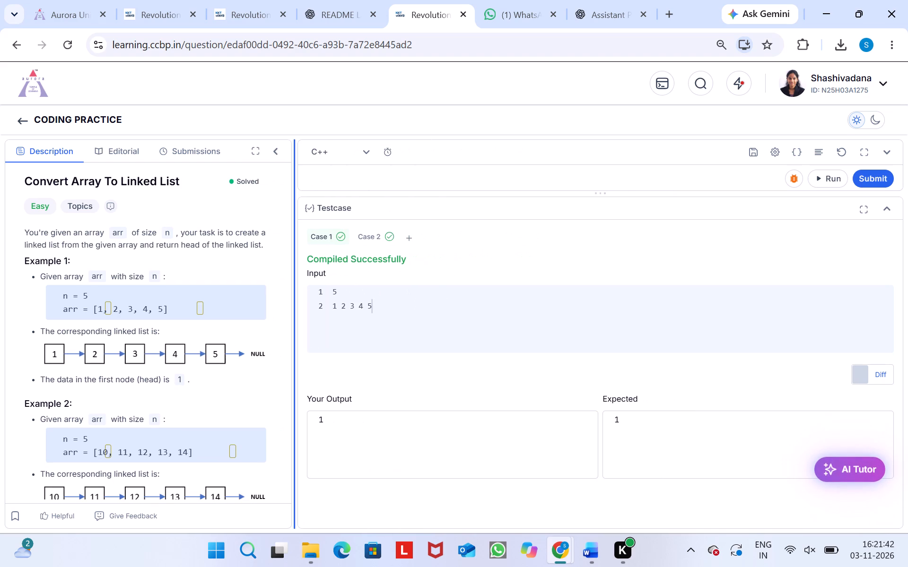
scroll(336, 344, "down", 1)
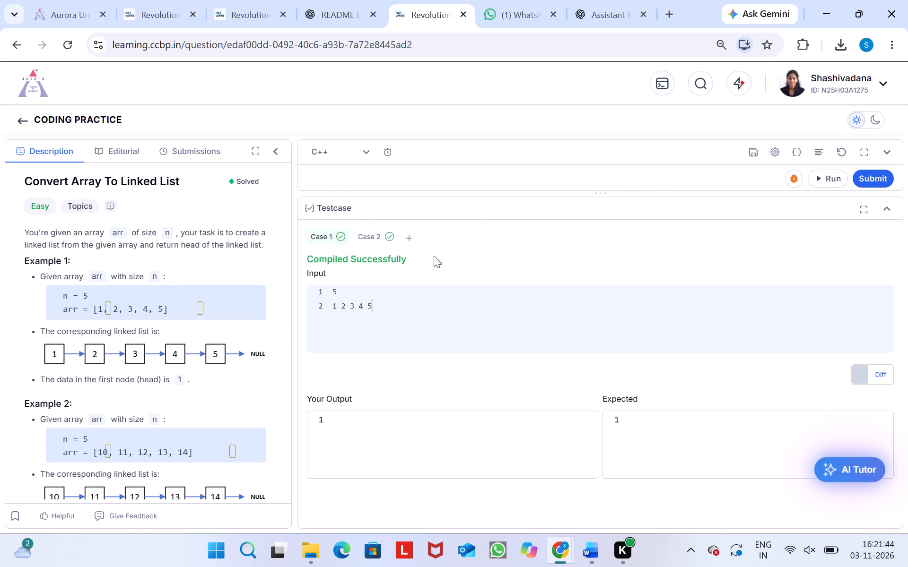
left_click_drag(531, 189, 532, 271)
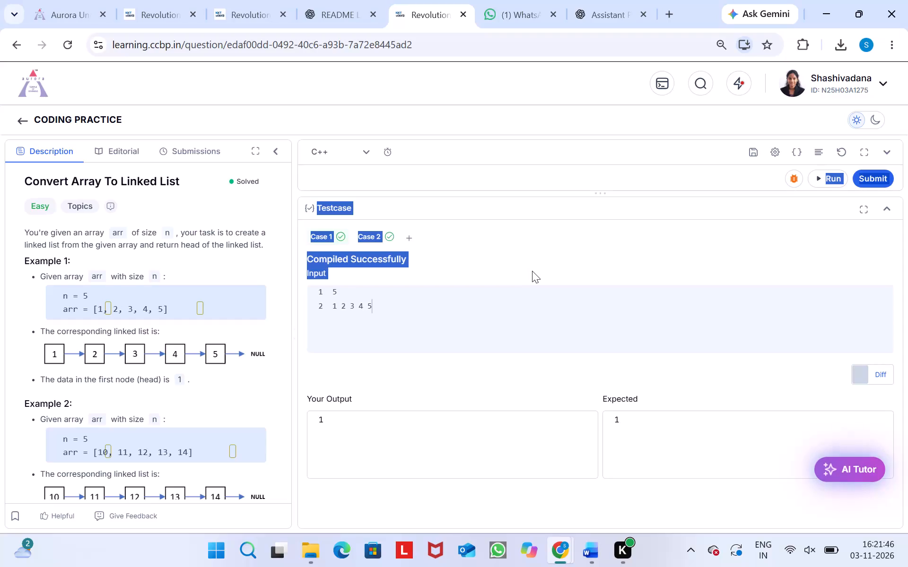
left_click(532, 271)
left_click_drag(601, 192, 590, 259)
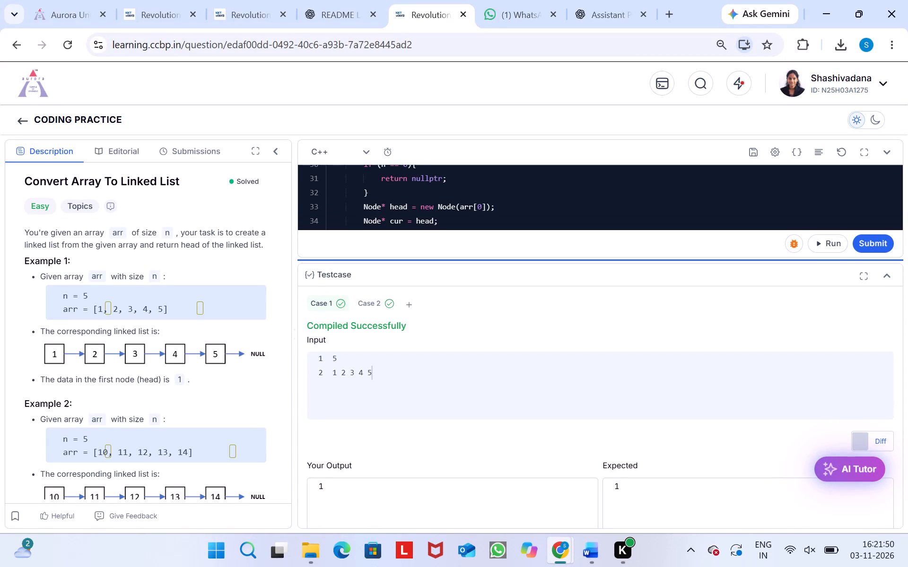
Capture the coding practice page below the browser's address bar as a screenshot and paste it into "lab report 7" in Word below the code.
key("Print")
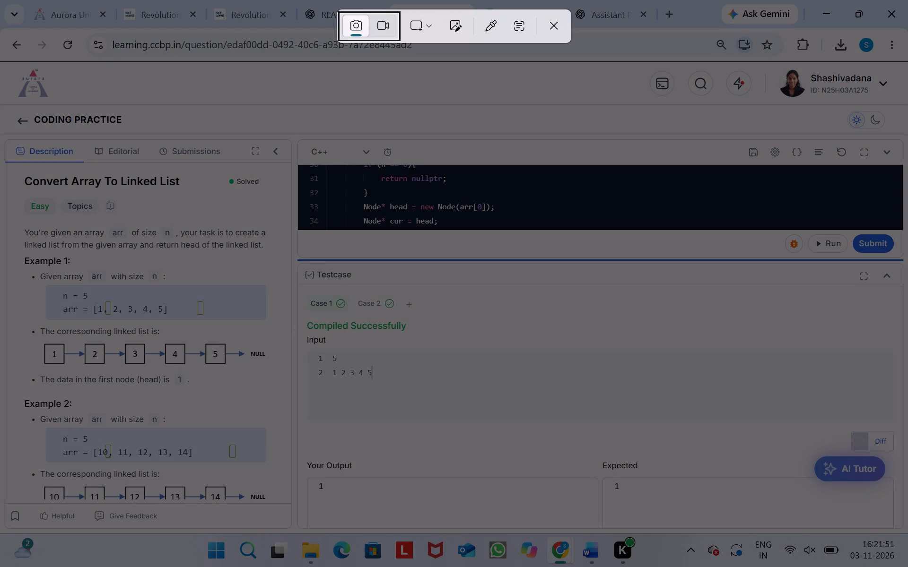
left_click_drag(0, 61, 907, 545)
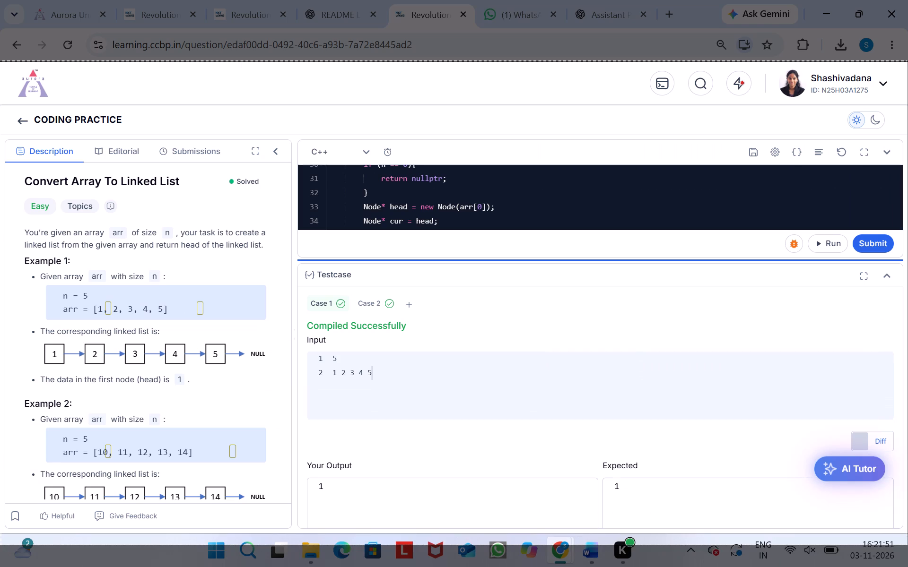
left_click_drag(907, 545, 907, 523)
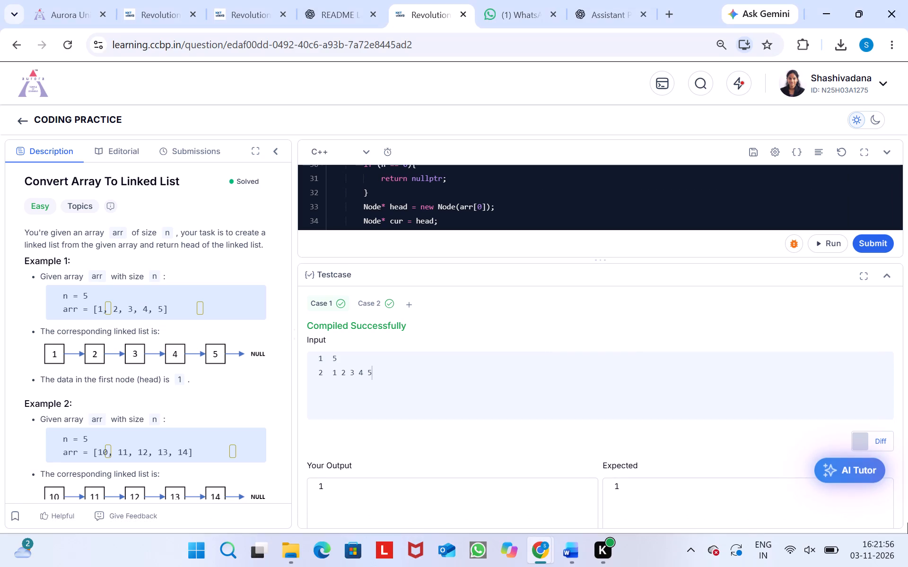
left_click(463, 135)
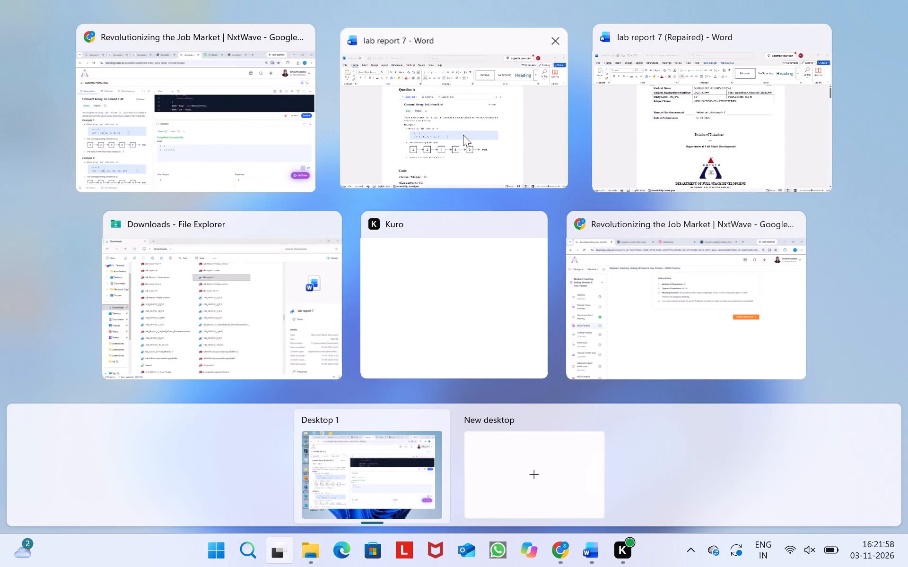
scroll(443, 309, "down", 1)
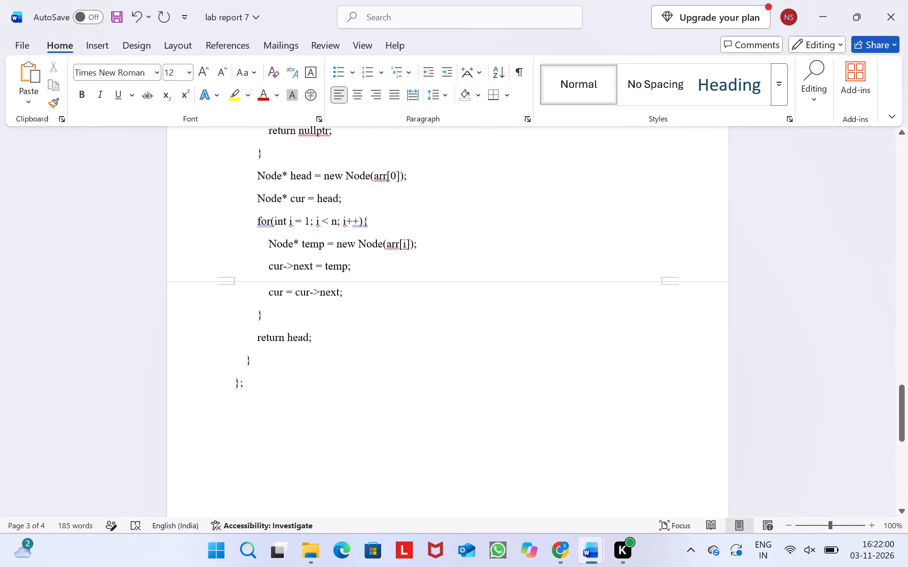
scroll(443, 309, "down", 1)
key("ctrl+v")
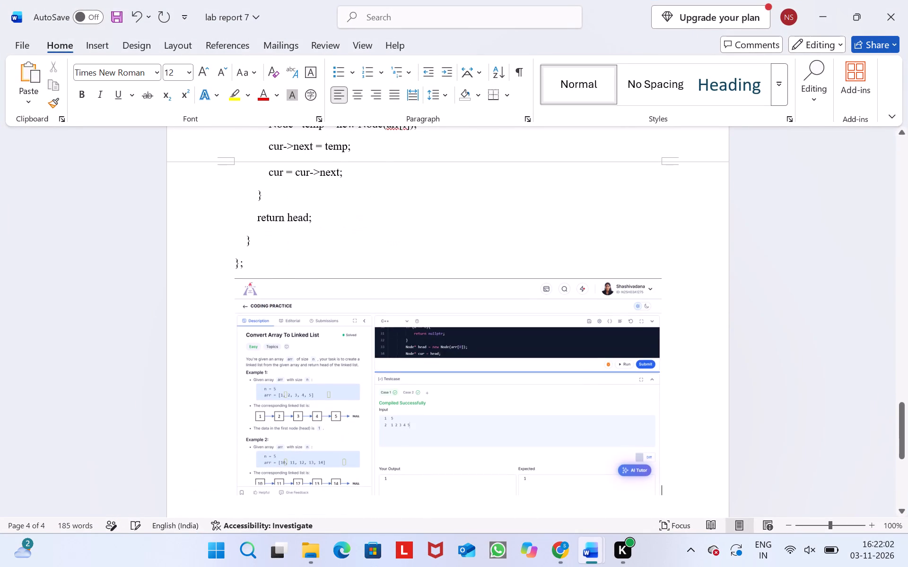
Enlarge the pasted testcase screenshot proportionally until it extends slightly past the page's text margin.
left_click(432, 379)
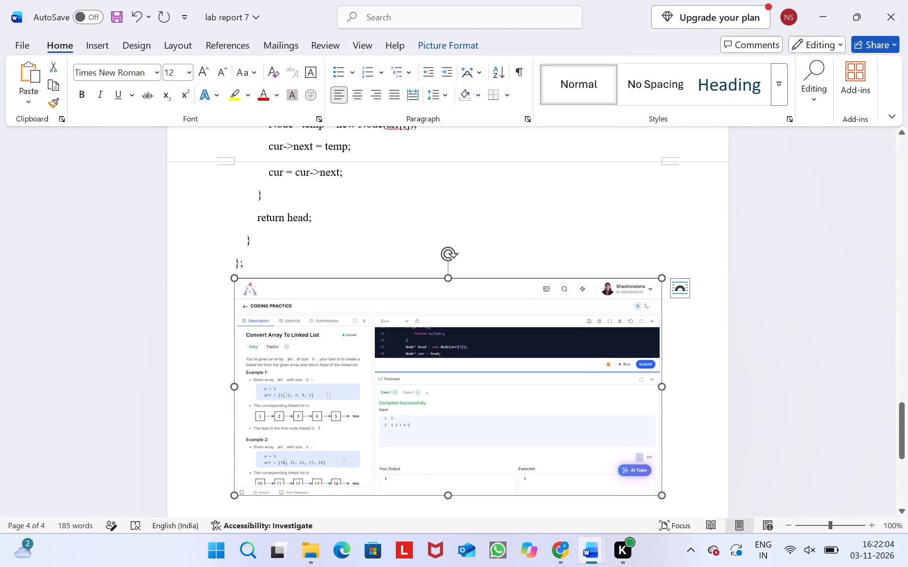
left_click_drag(662, 491, 673, 502)
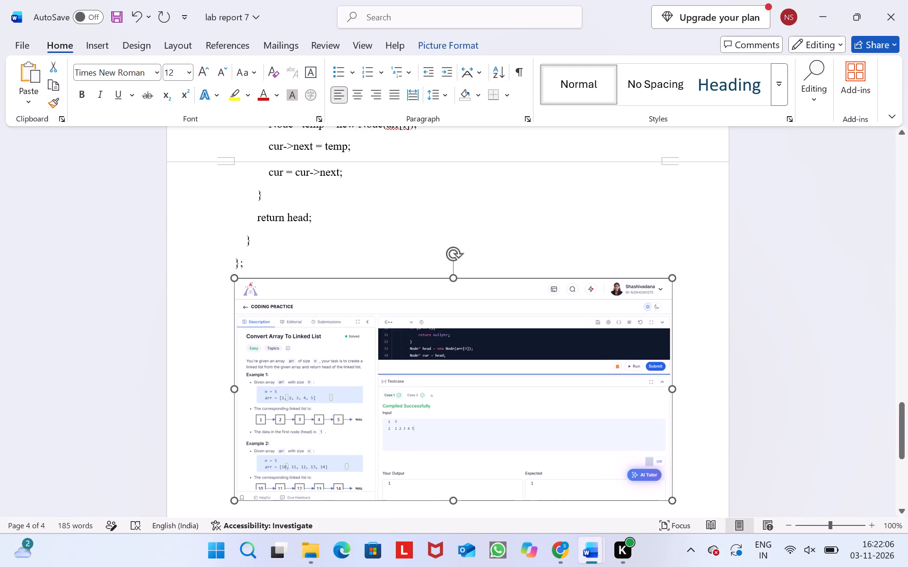
left_click_drag(673, 502, 582, 488)
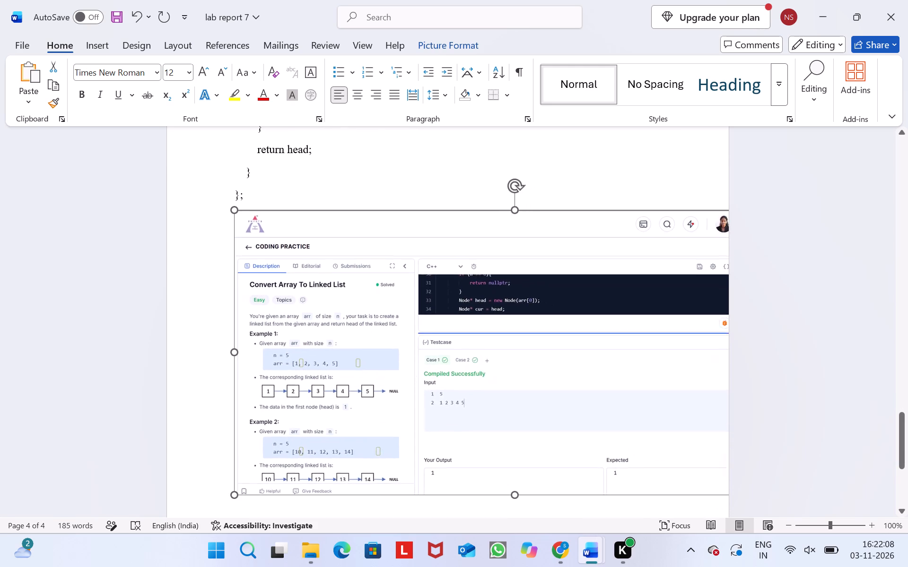
left_click_drag(582, 488, 608, 451)
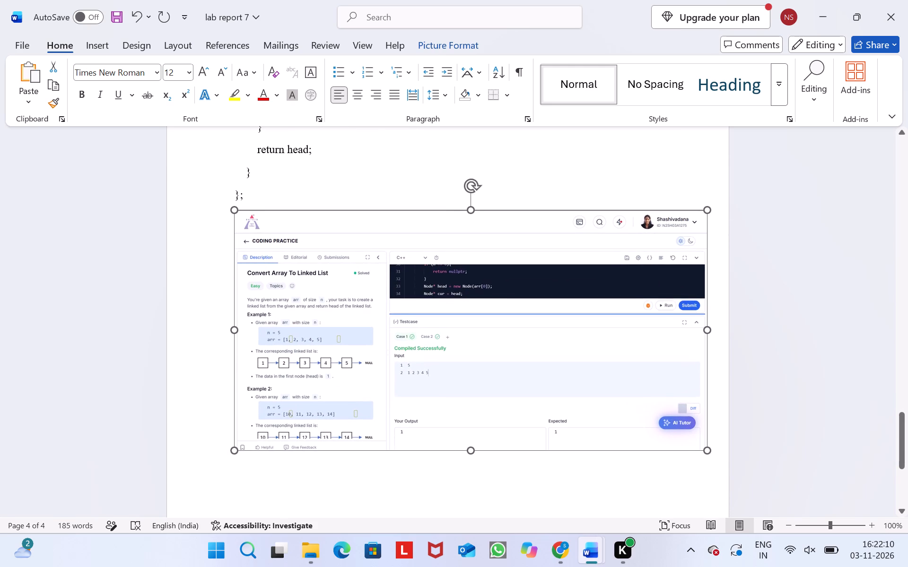
left_click_drag(608, 451, 608, 452)
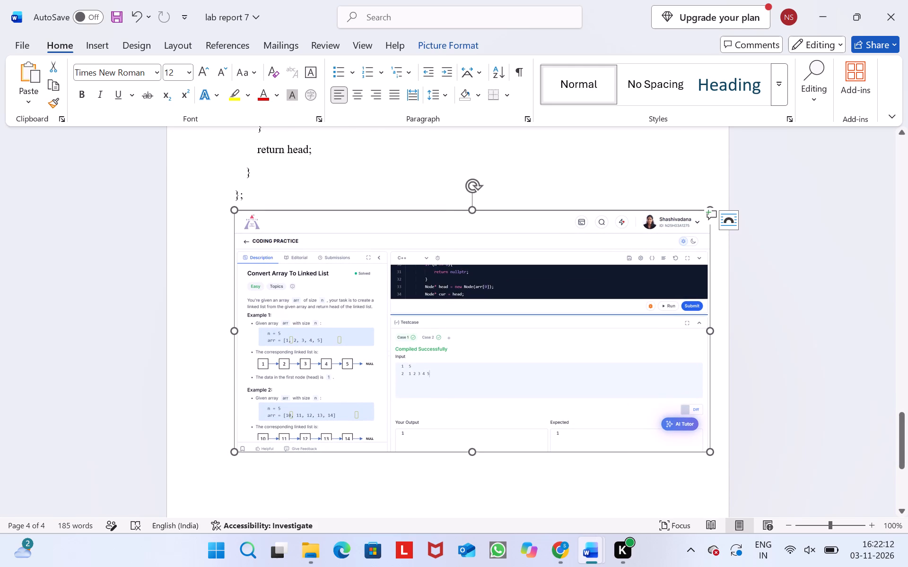
left_click(716, 448)
Enlarge the problem description image under the "Question 1:" heading proportionally beyond the text margin, and check the layout through the document's end.
scroll(716, 448, "up", 3)
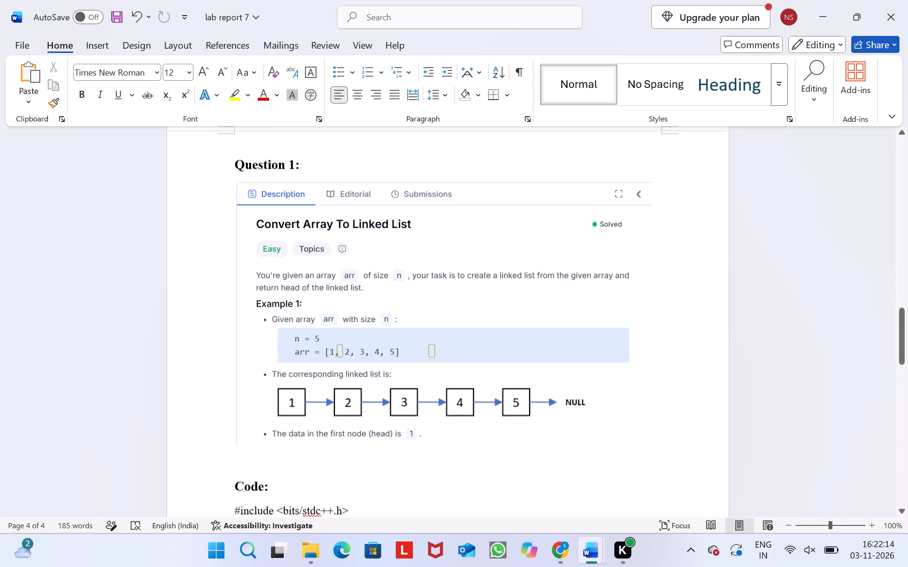
left_click(491, 344)
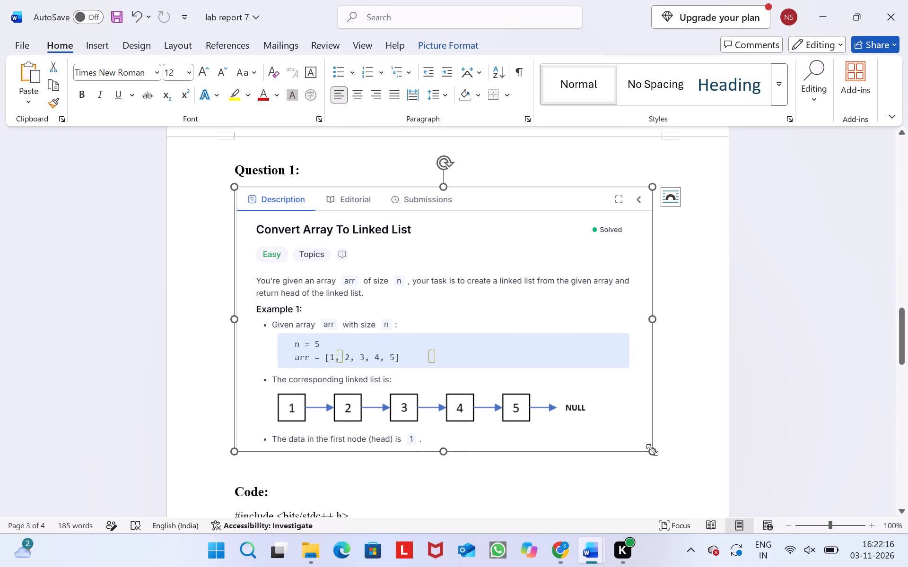
left_click_drag(652, 450, 704, 456)
scroll(704, 456, "down", 5)
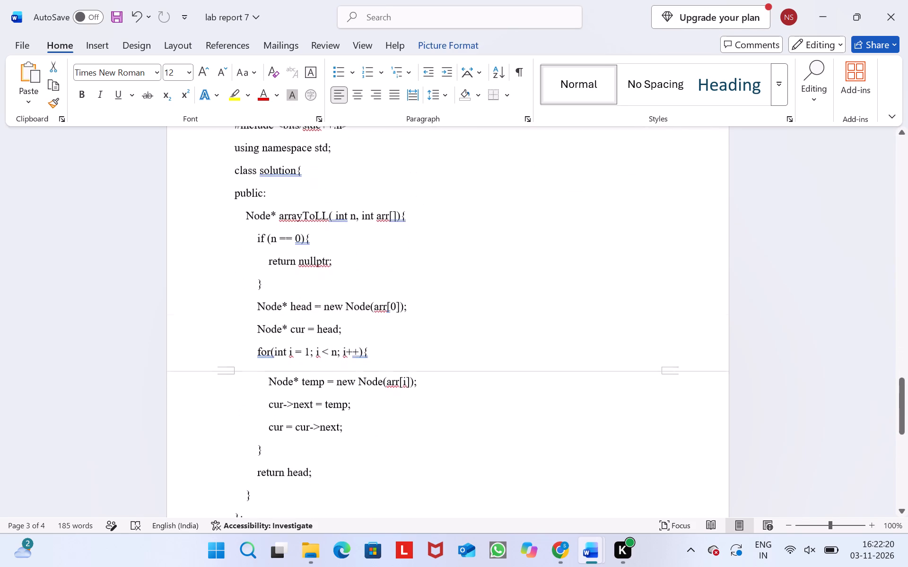
scroll(704, 456, "down", 1)
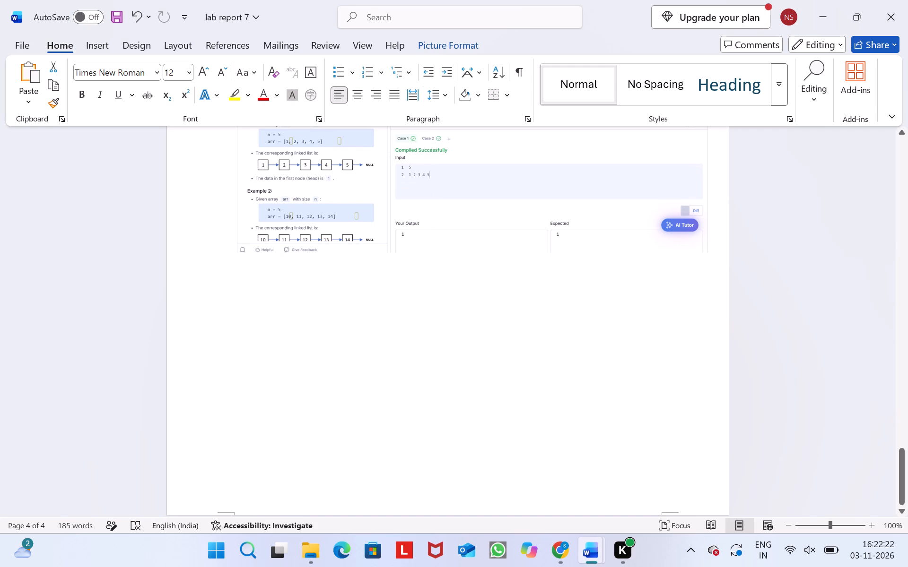